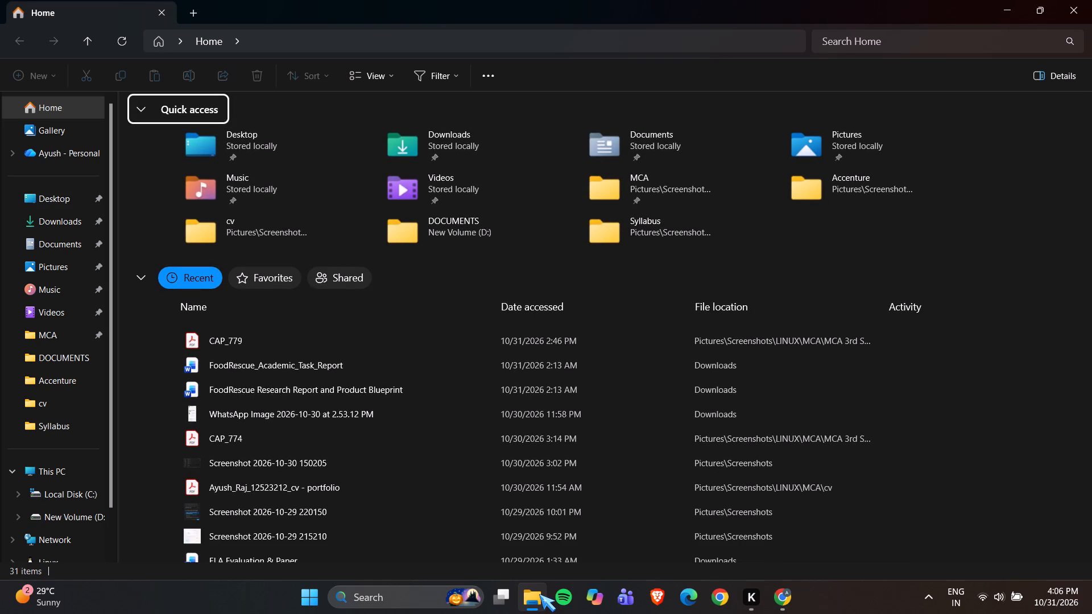
left_click(57, 346)
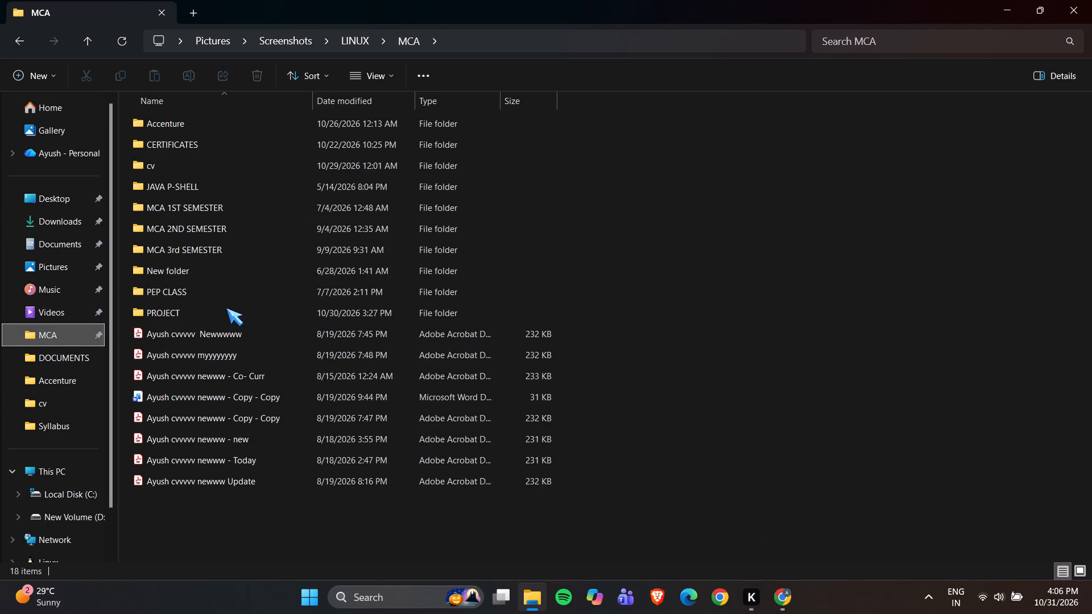
double_click(226, 308)
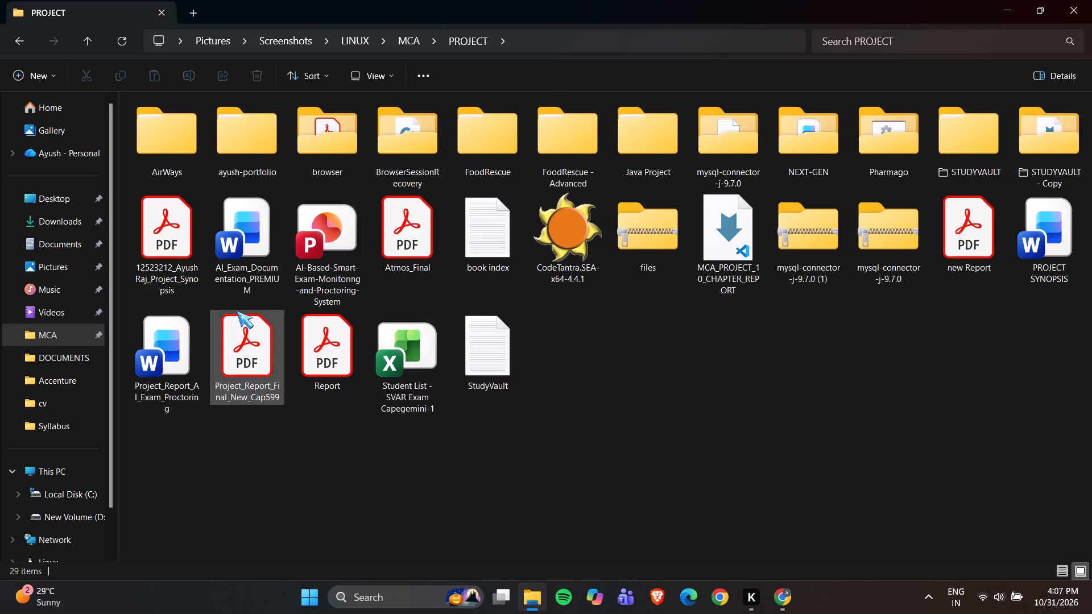
double_click(497, 158)
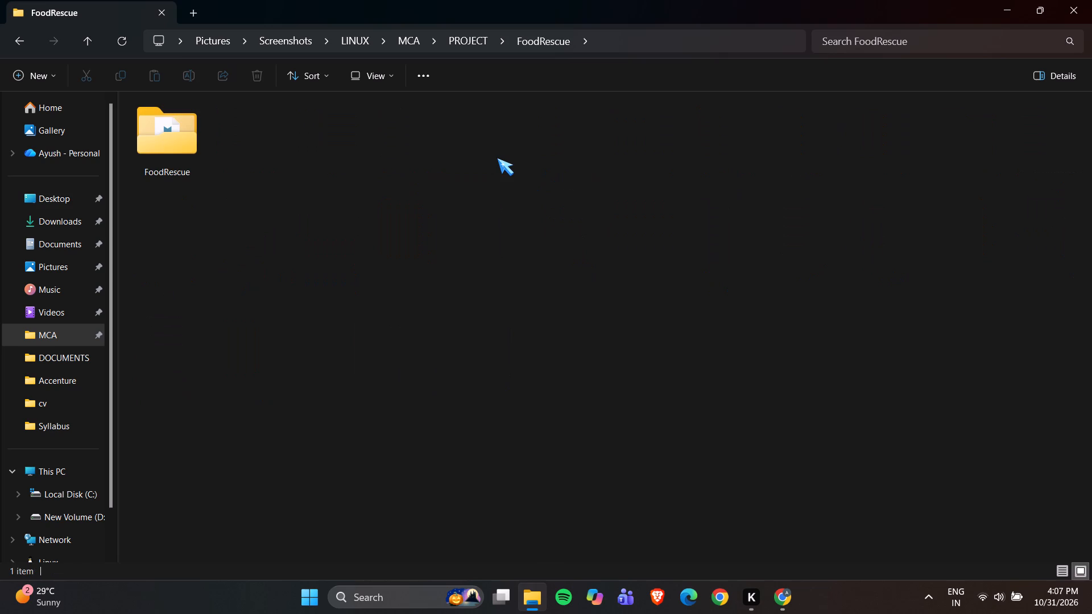
left_click(154, 134)
right_click(154, 134)
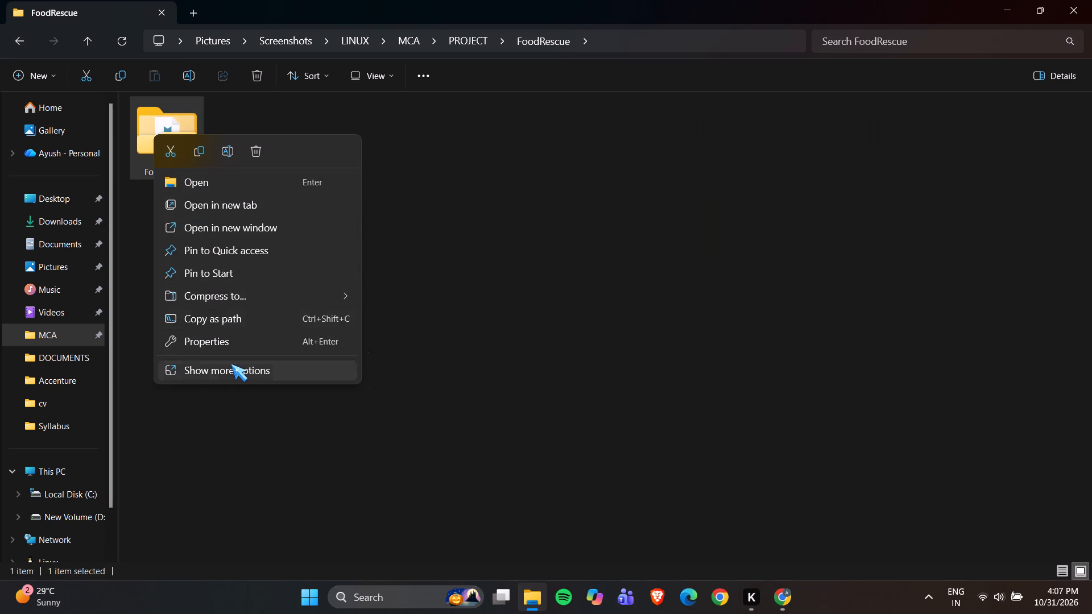
left_click(231, 364)
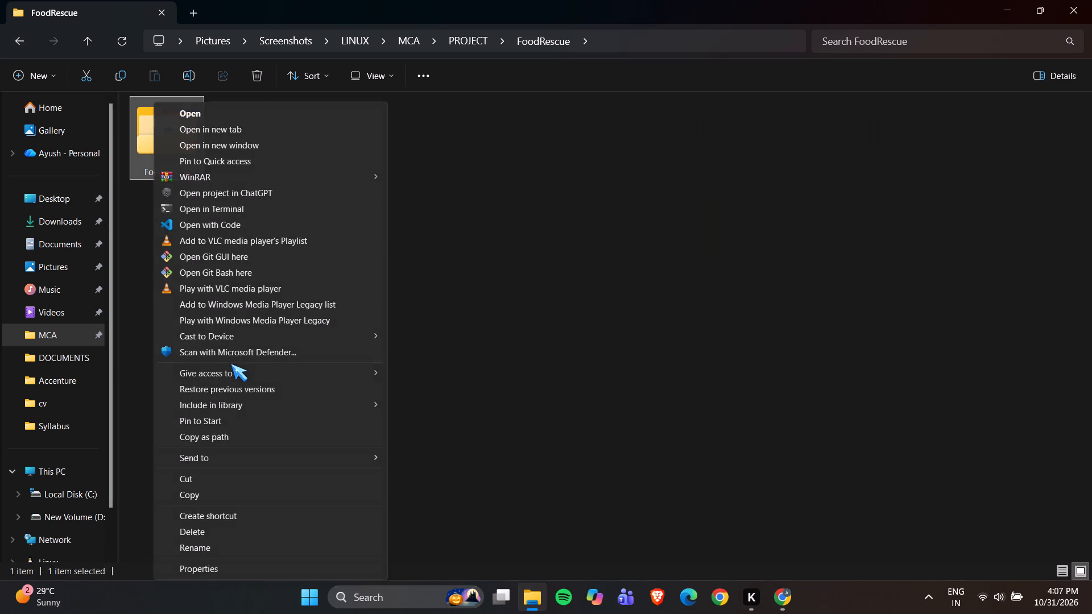
left_click(221, 218)
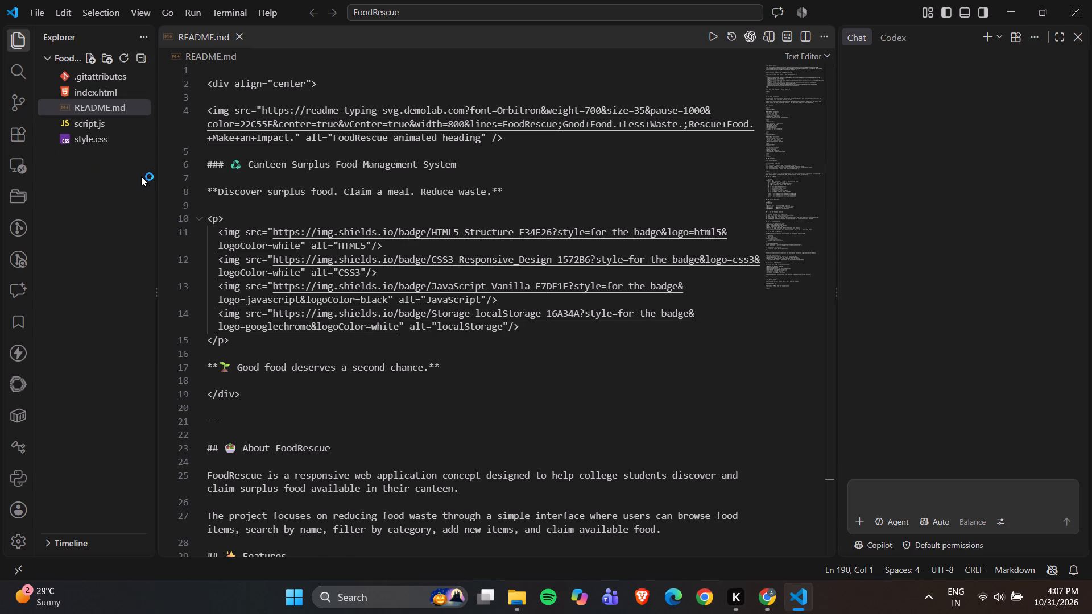
Read through README.md, covering the project's features, file structure, local run instructions and data storage.
scroll(431, 172, "down", 9)
scroll(440, 157, "up", 9)
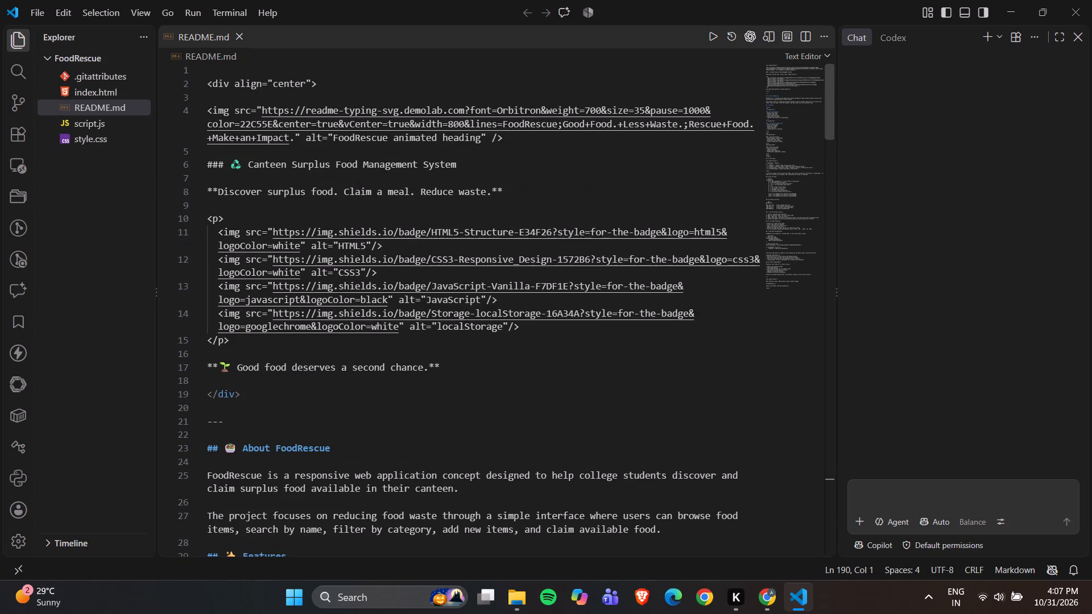
scroll(541, 206, "down", 12)
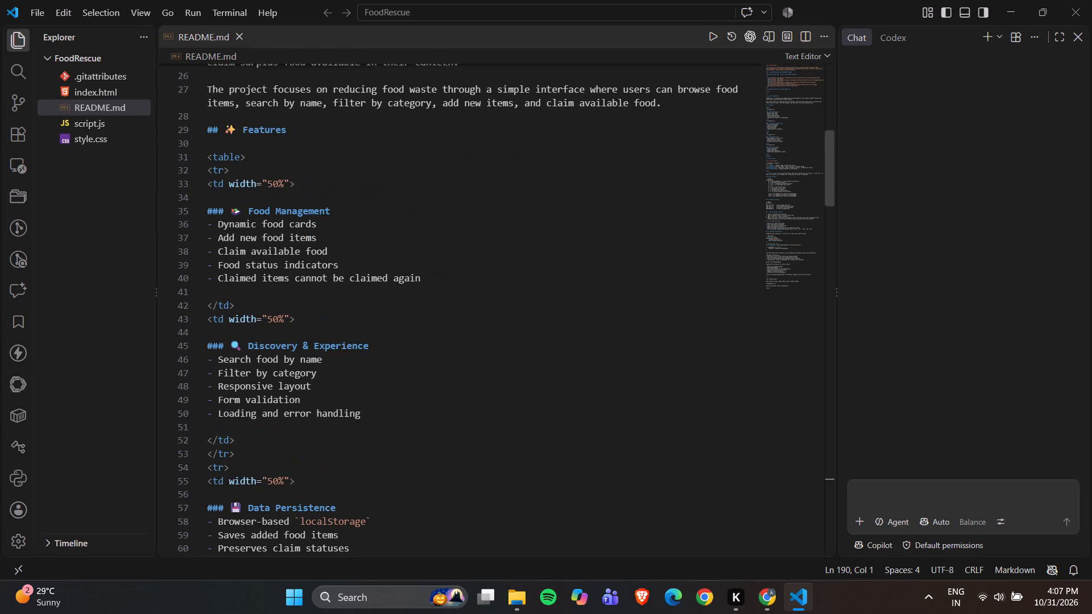
scroll(543, 197, "down", 19)
scroll(543, 197, "down", 15)
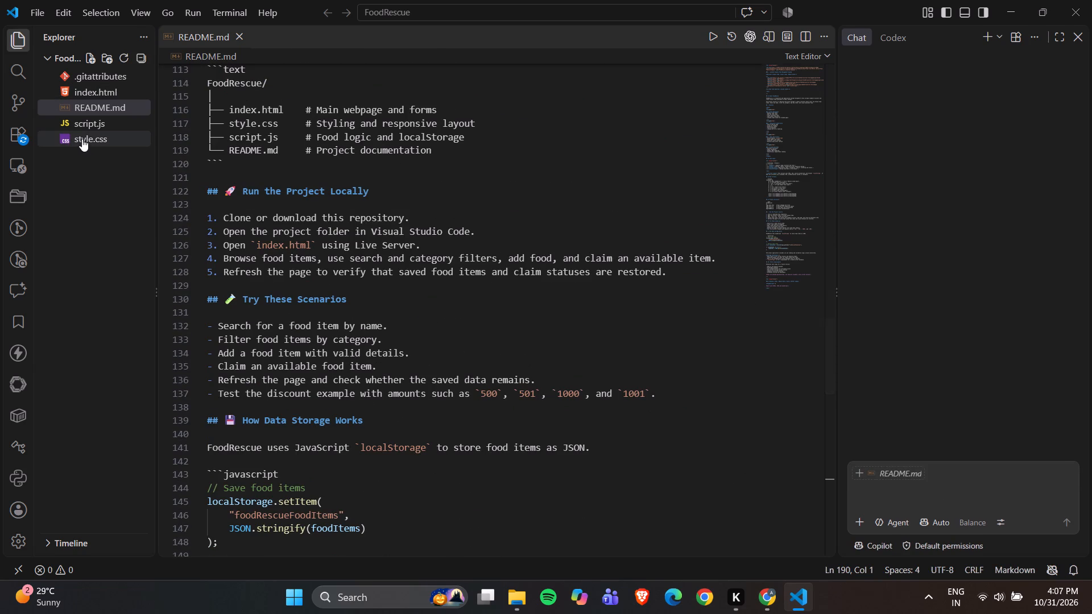
Open index.html and review its page markup from the header through the dashboard, food forms and discount example.
left_click(101, 94)
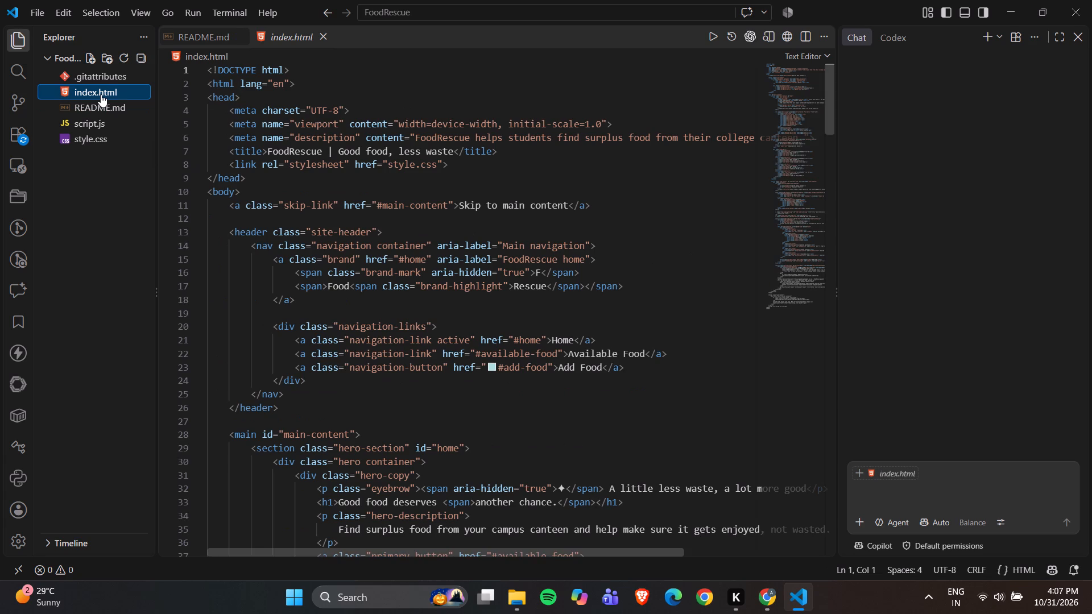
scroll(468, 156, "down", 20)
scroll(474, 153, "down", 7)
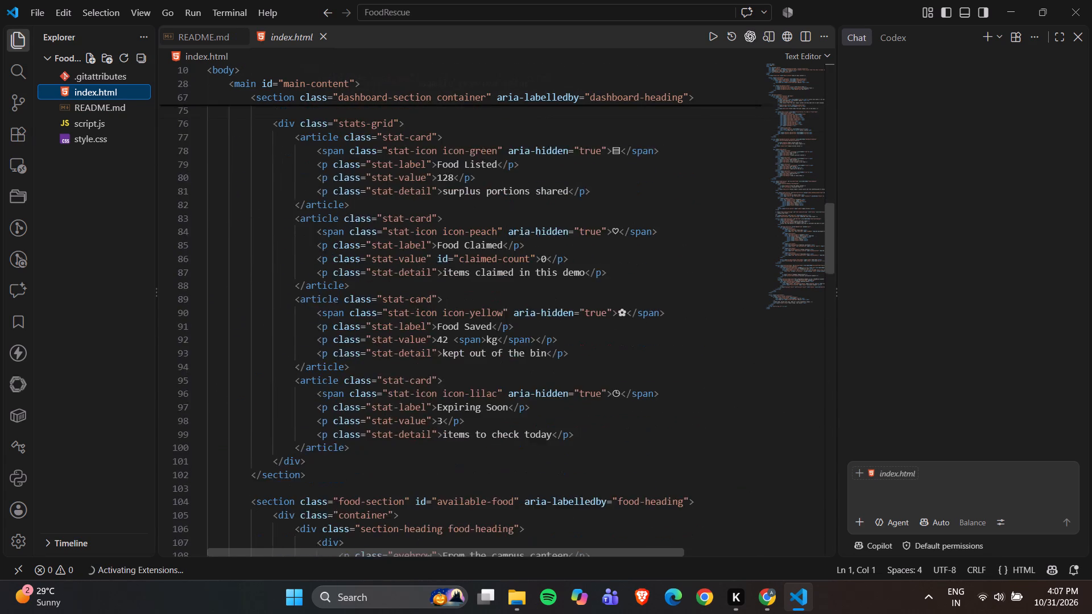
scroll(477, 151, "down", 15)
scroll(482, 148, "down", 15)
scroll(486, 143, "down", 8)
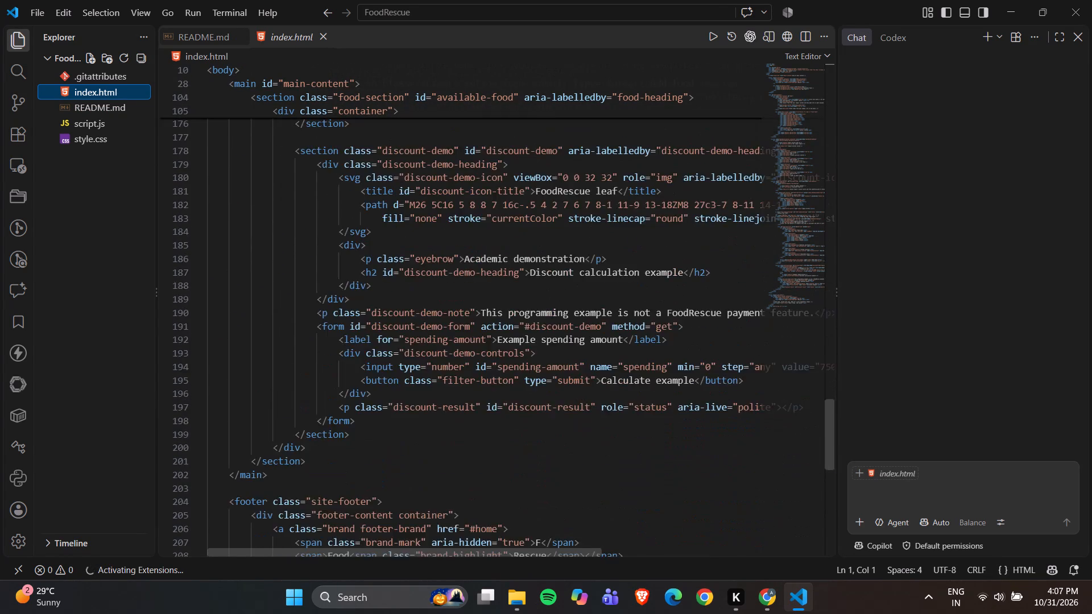
scroll(486, 143, "down", 12)
scroll(487, 143, "up", 13)
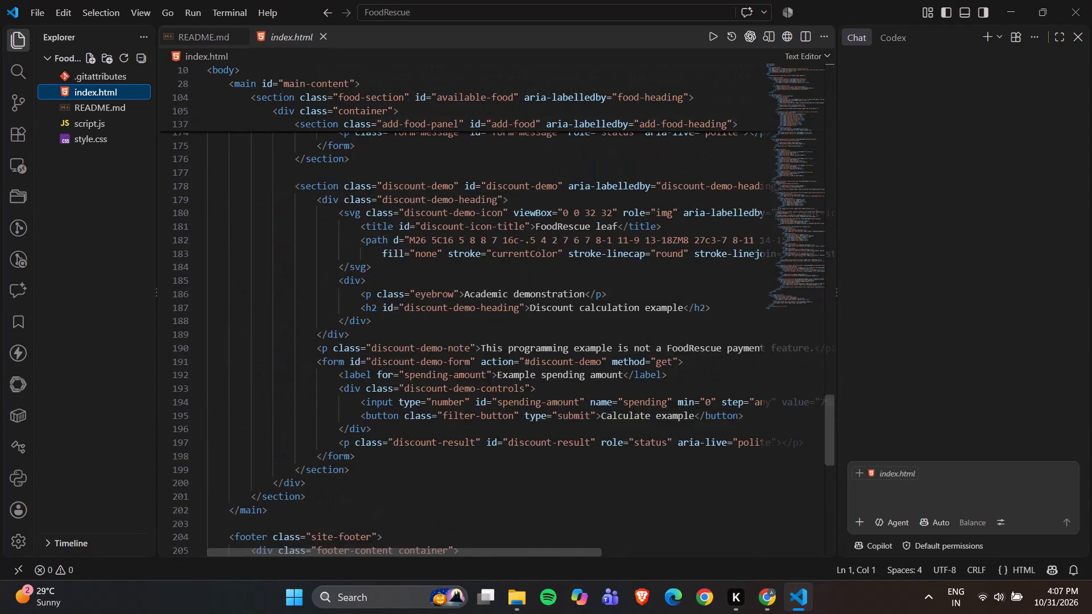
scroll(487, 143, "up", 20)
scroll(487, 143, "up", 1)
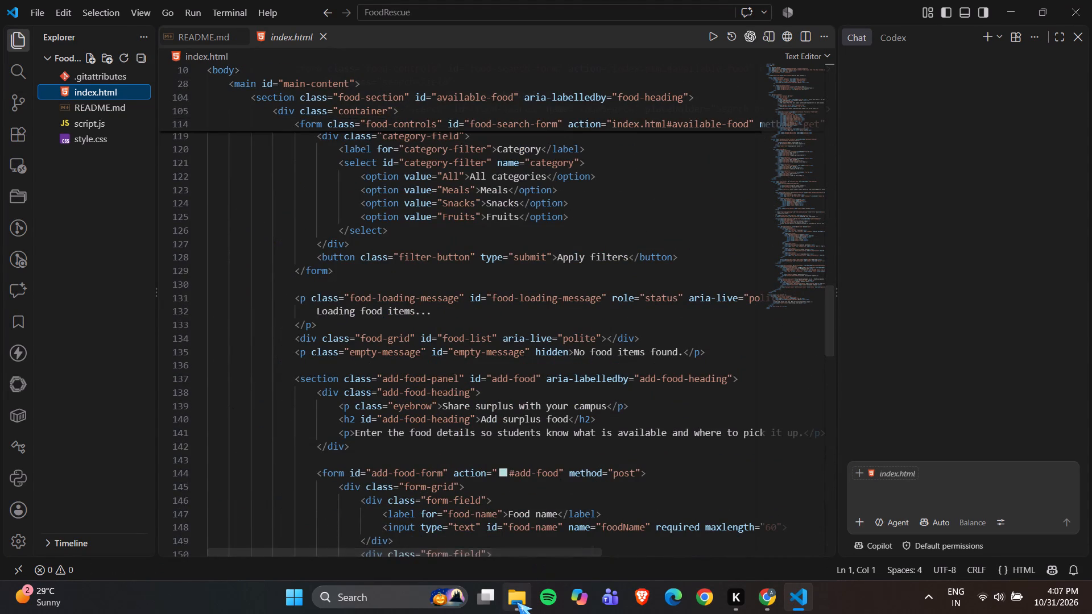
Open the FoodRescue_Academic_Task_Report Word document from the Downloads folder.
left_click(516, 602)
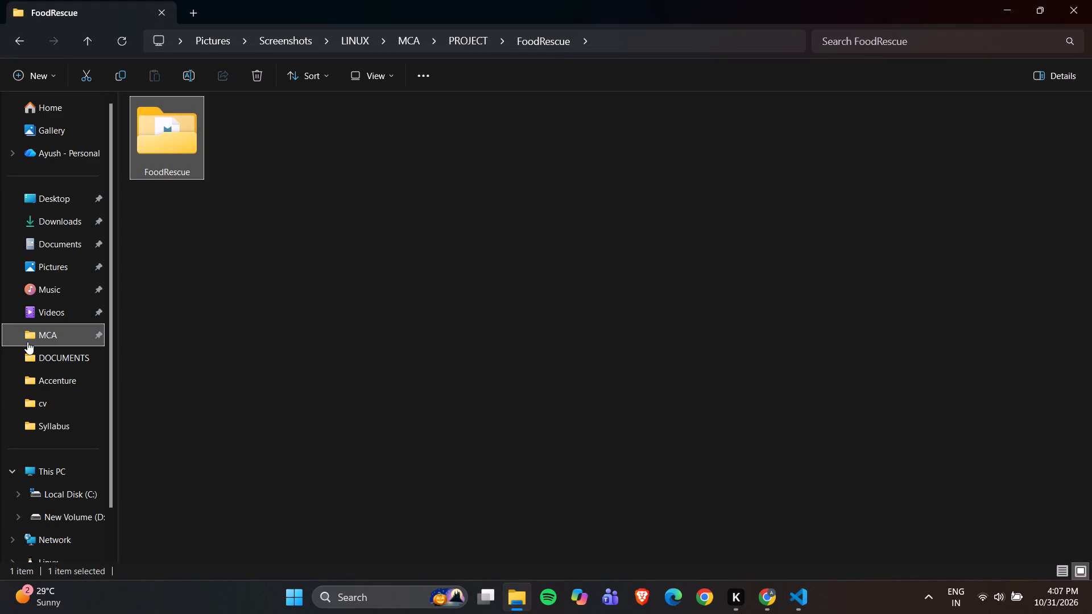
left_click(45, 229)
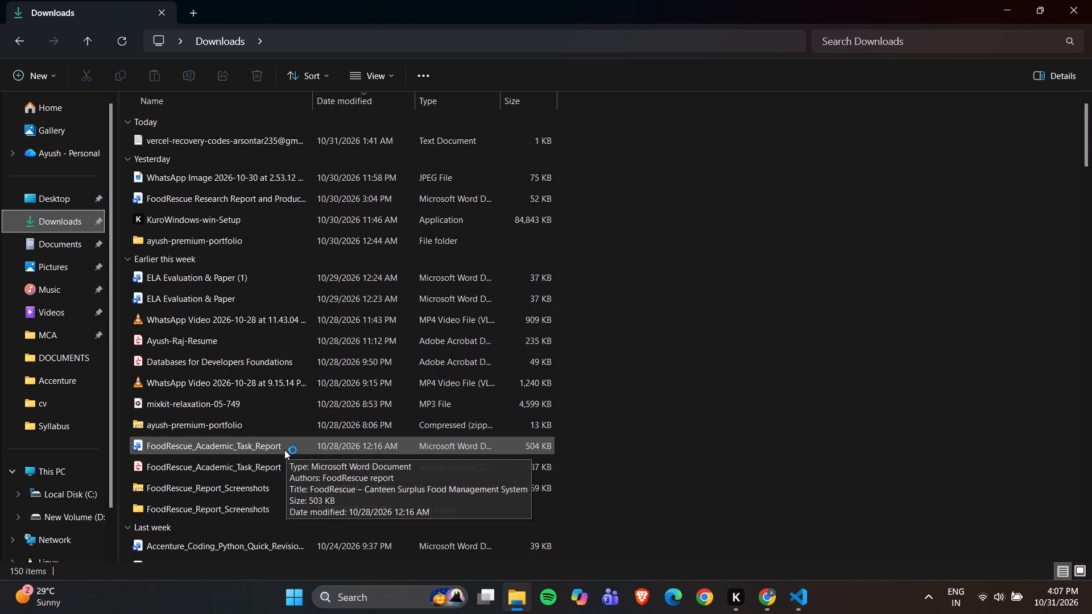
double_click(284, 450)
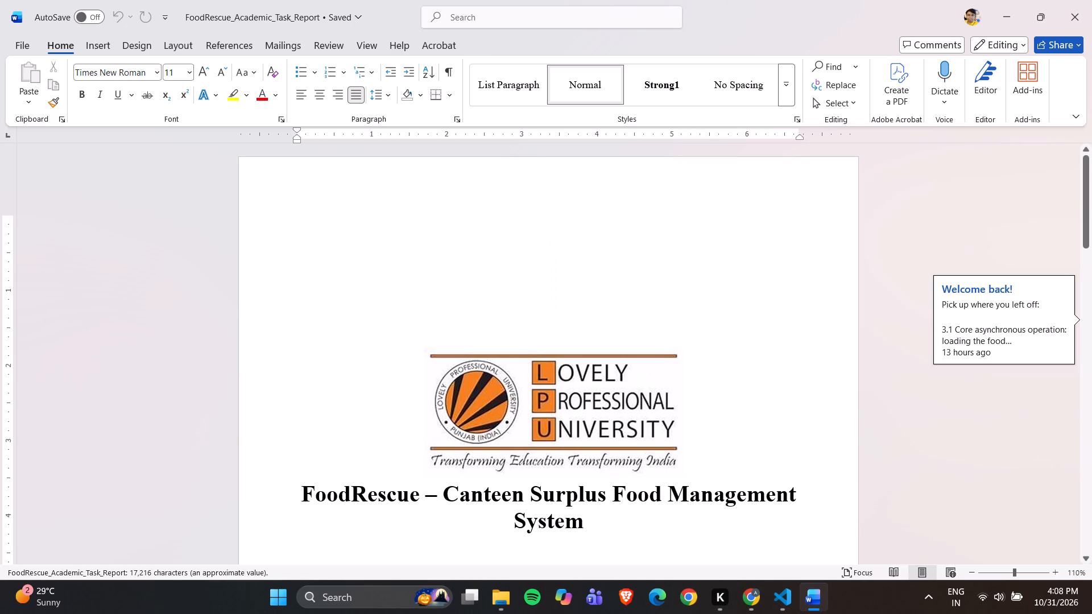
Review the report's cover page, introduction and the Q1 section on frontend layout and styling.
scroll(622, 356, "down", 11)
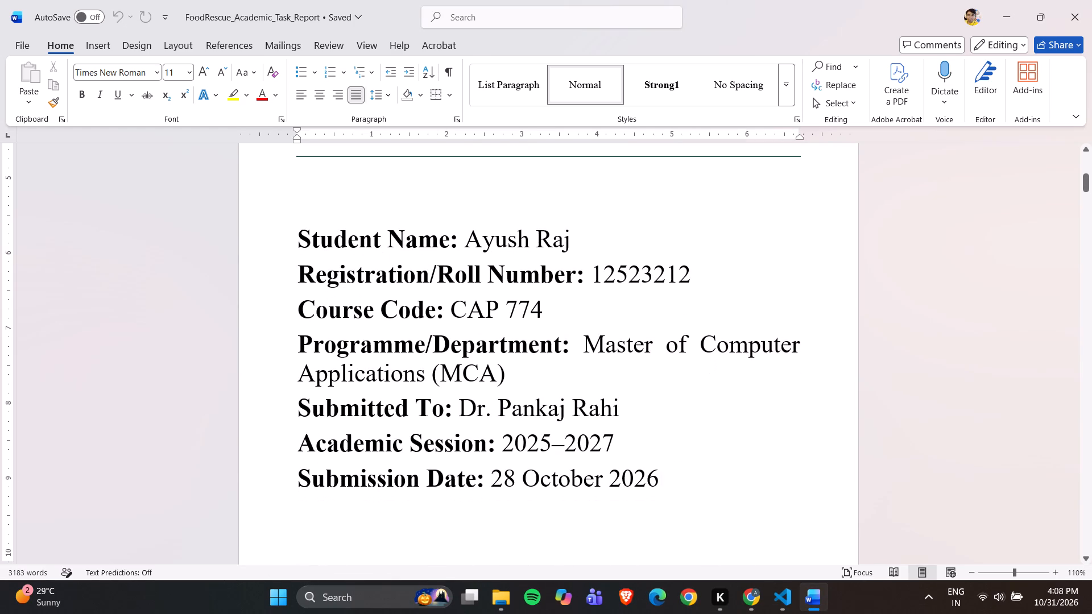
scroll(624, 347, "down", 15)
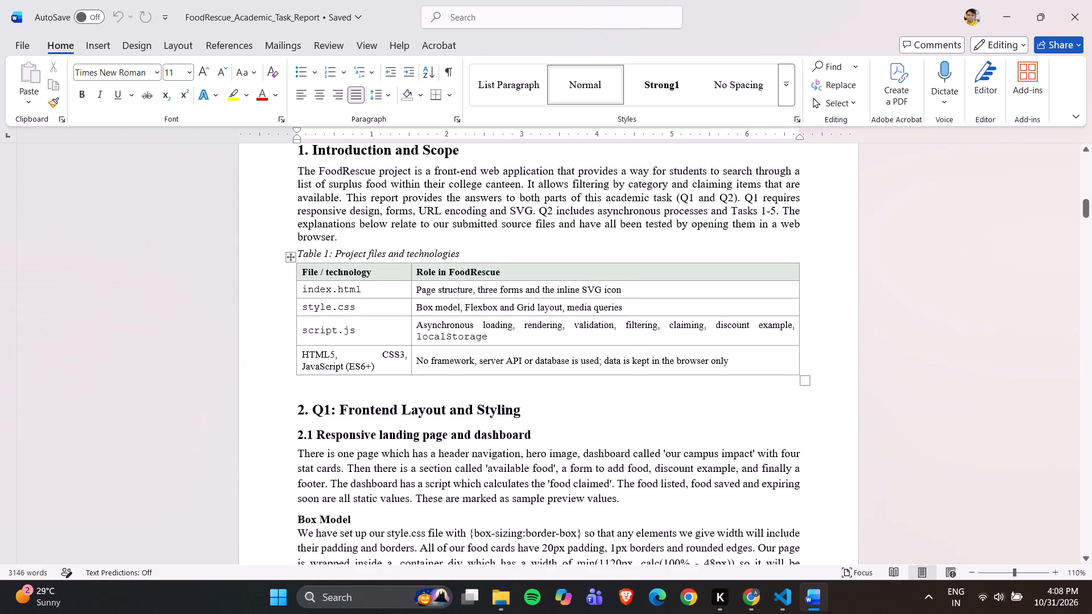
scroll(626, 335, "down", 13)
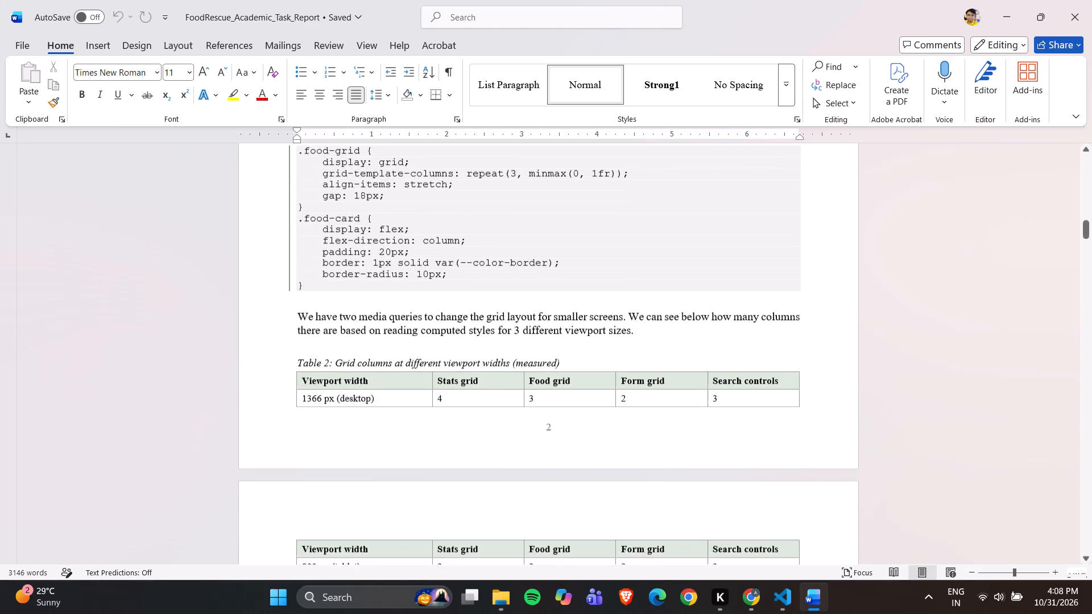
scroll(628, 330, "down", 15)
scroll(628, 328, "down", 7)
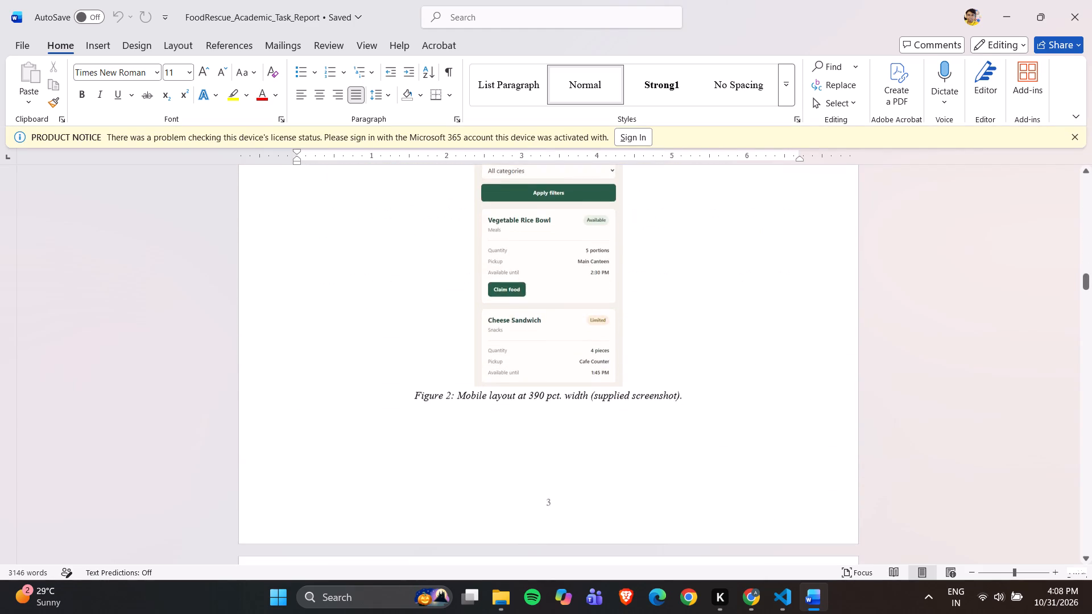
scroll(631, 324, "down", 18)
scroll(672, 318, "down", 7)
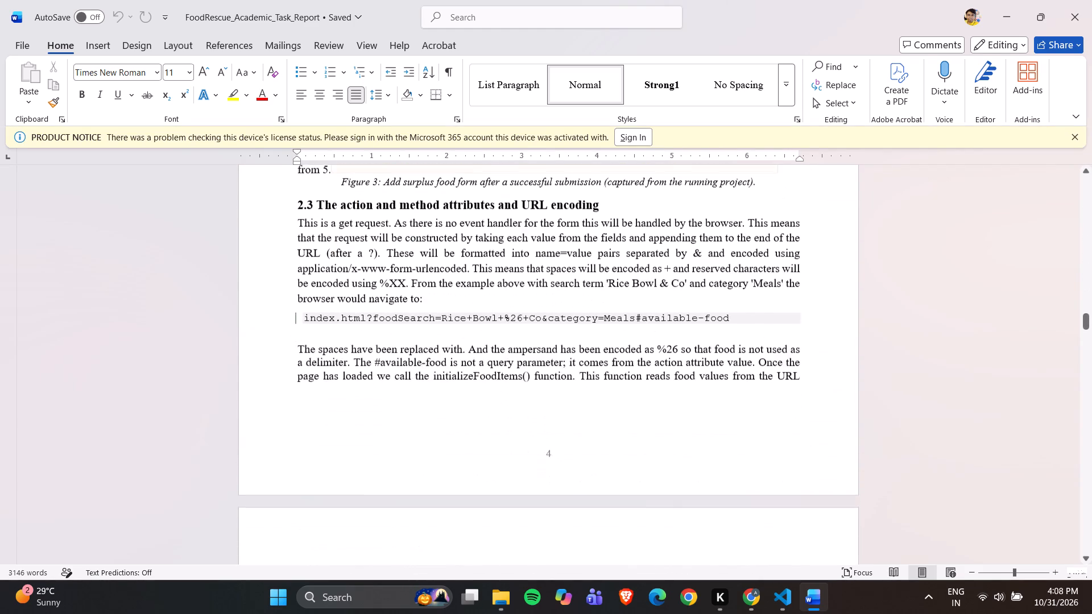
scroll(672, 318, "down", 20)
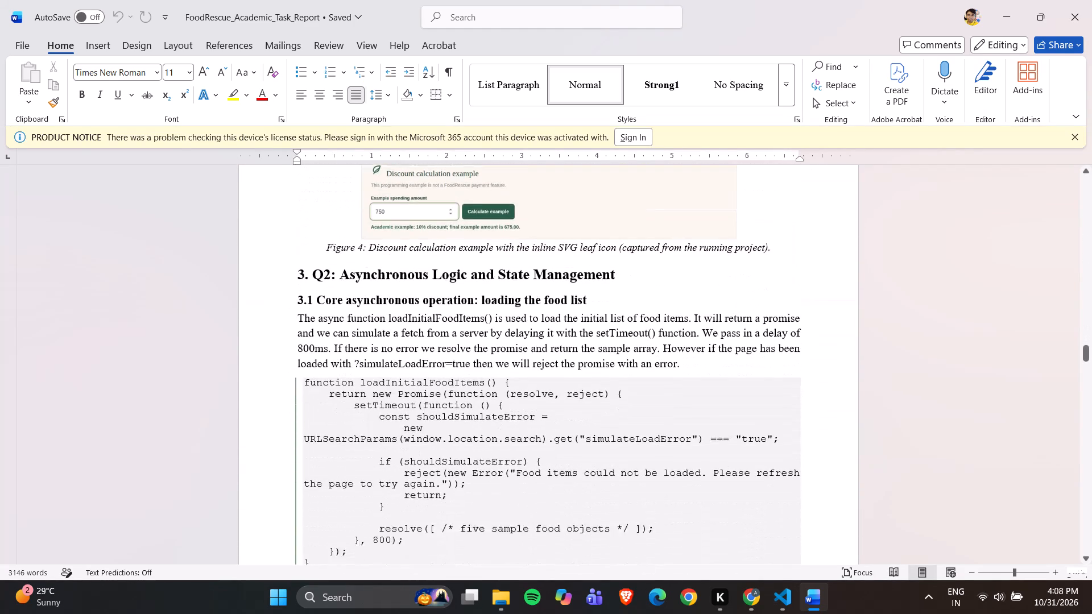
Review the report's Q2 section on asynchronous logic, the requirement coverage table, limitations and conclusion.
scroll(672, 318, "down", 13)
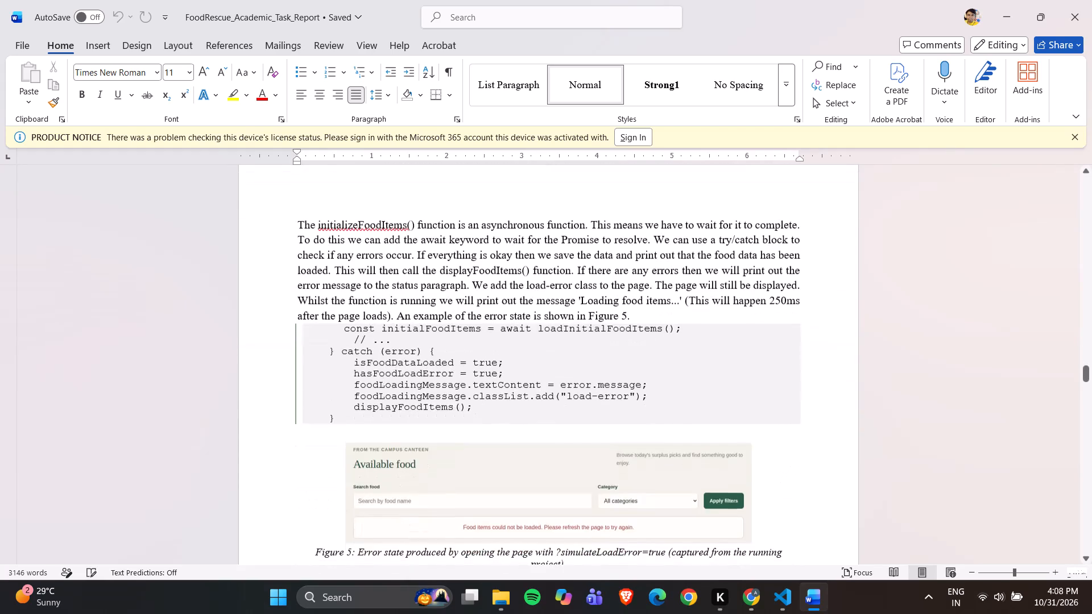
scroll(672, 319, "down", 15)
scroll(672, 326, "down", 7)
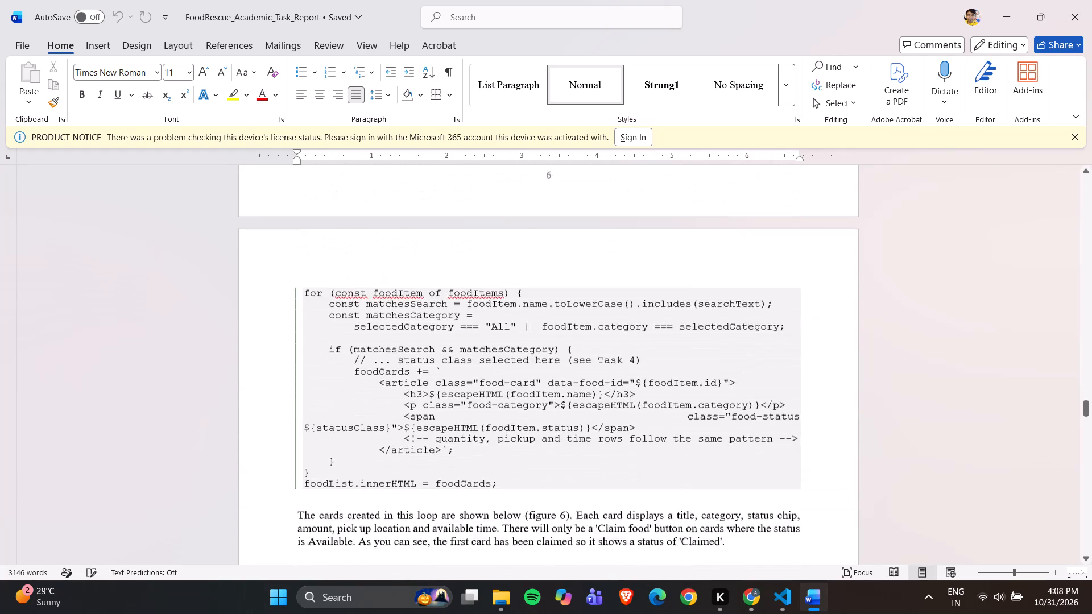
scroll(672, 326, "down", 17)
scroll(668, 337, "down", 6)
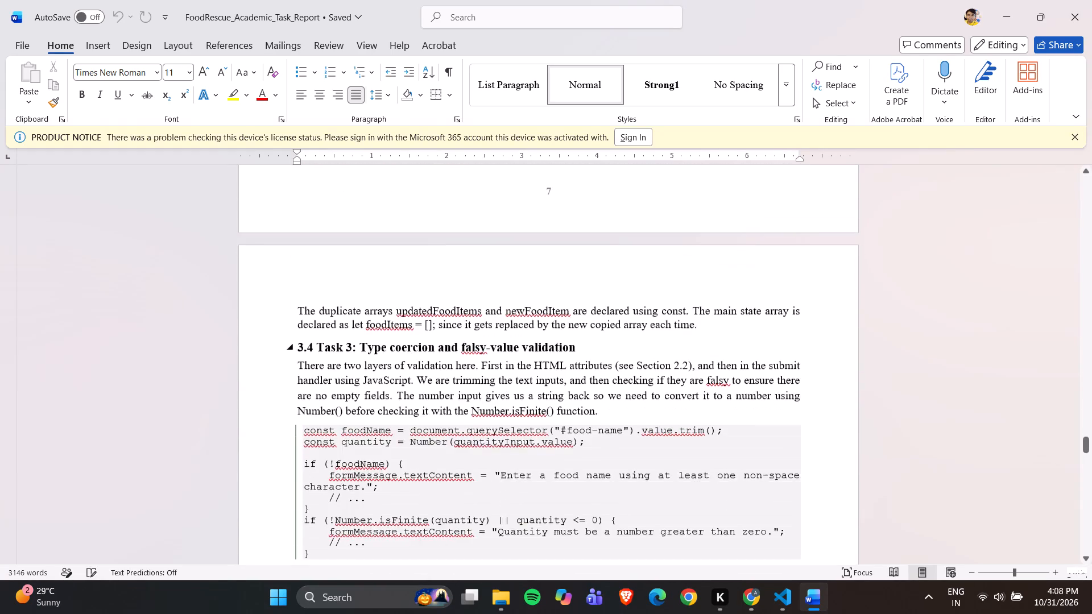
scroll(668, 337, "down", 18)
scroll(667, 333, "down", 14)
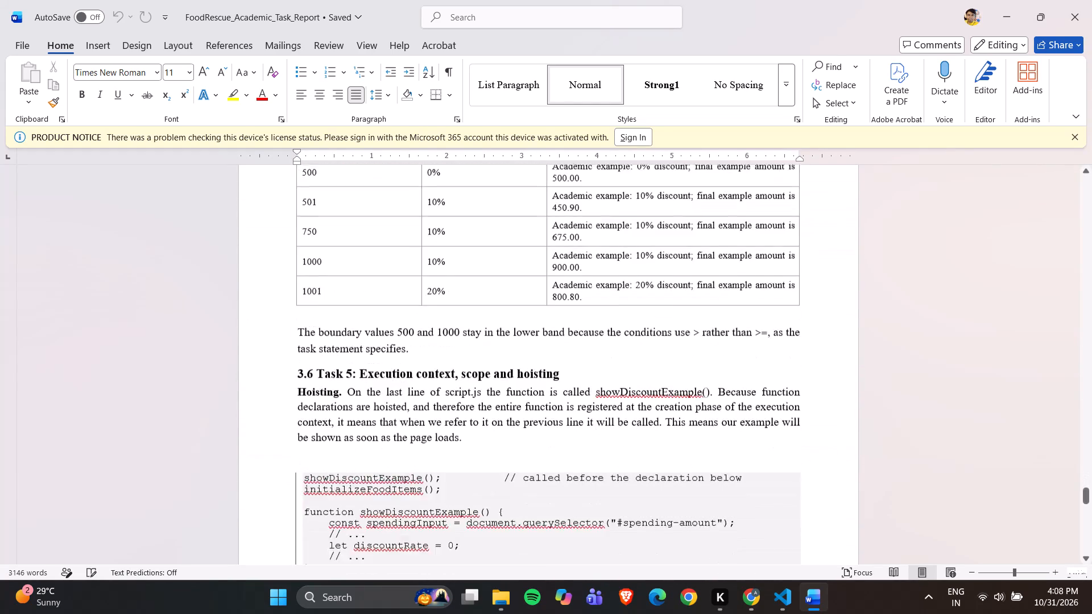
scroll(667, 333, "down", 20)
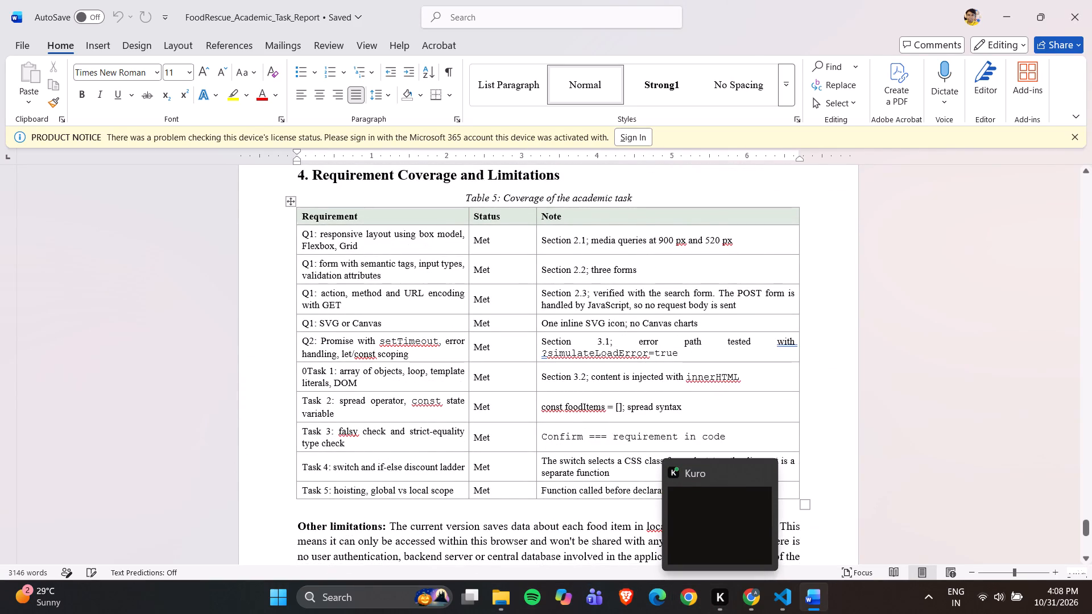
scroll(487, 449, "down", 15)
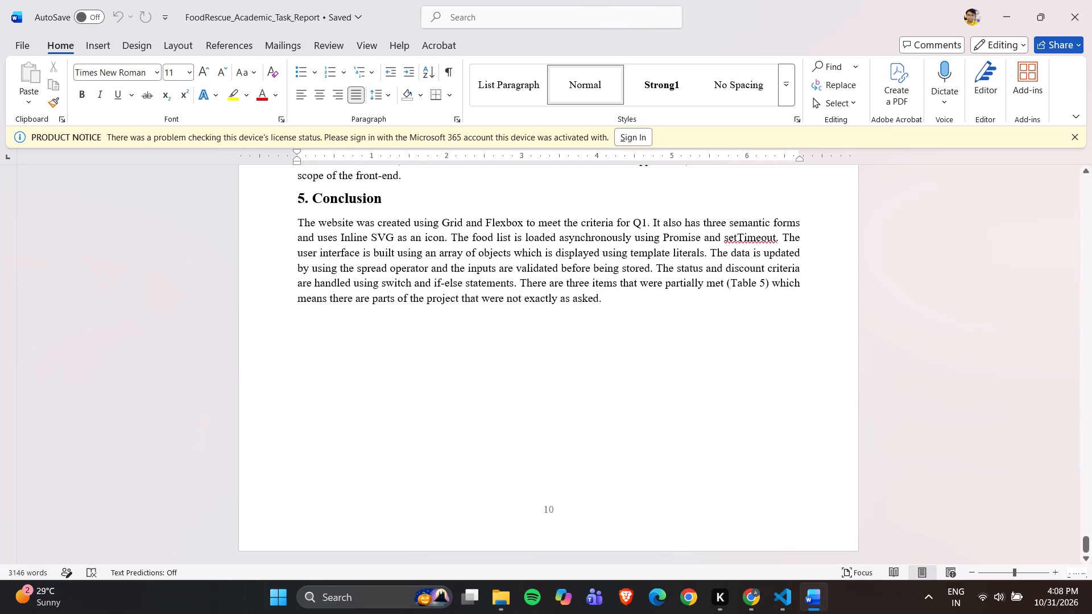
scroll(499, 459, "up", 6)
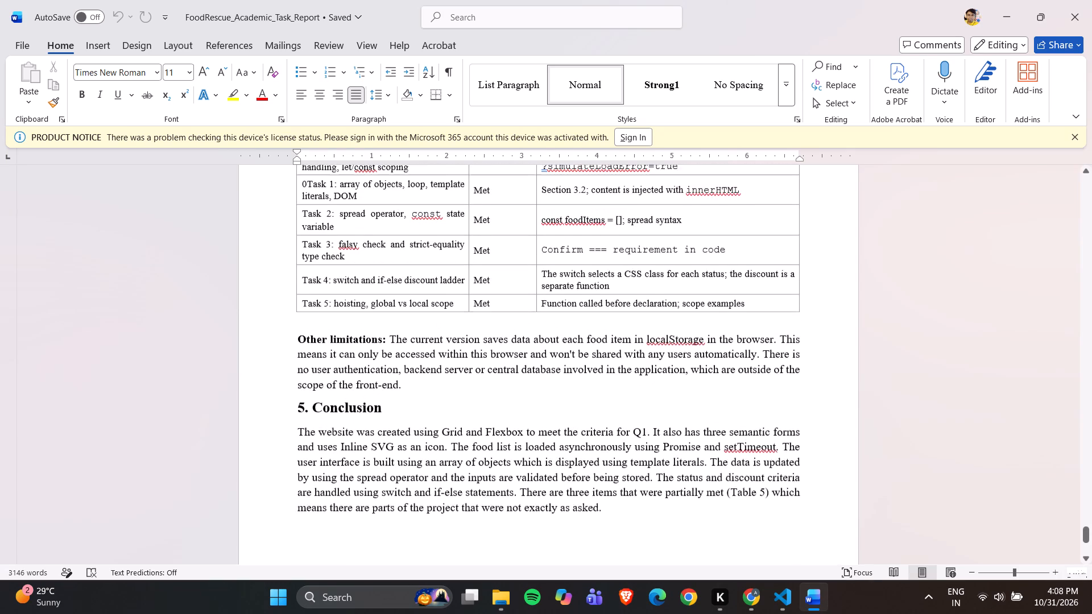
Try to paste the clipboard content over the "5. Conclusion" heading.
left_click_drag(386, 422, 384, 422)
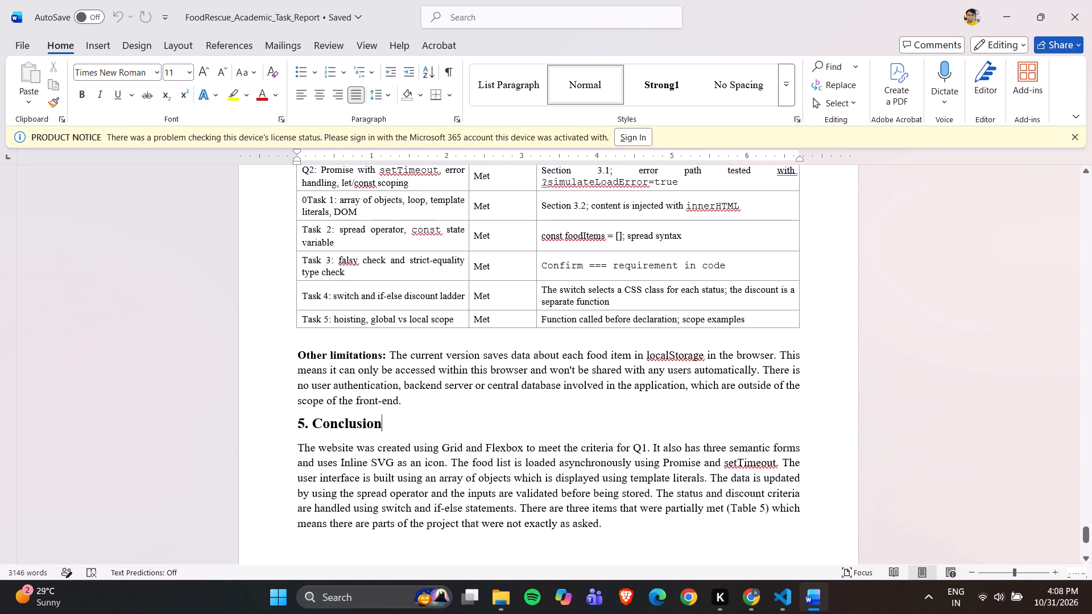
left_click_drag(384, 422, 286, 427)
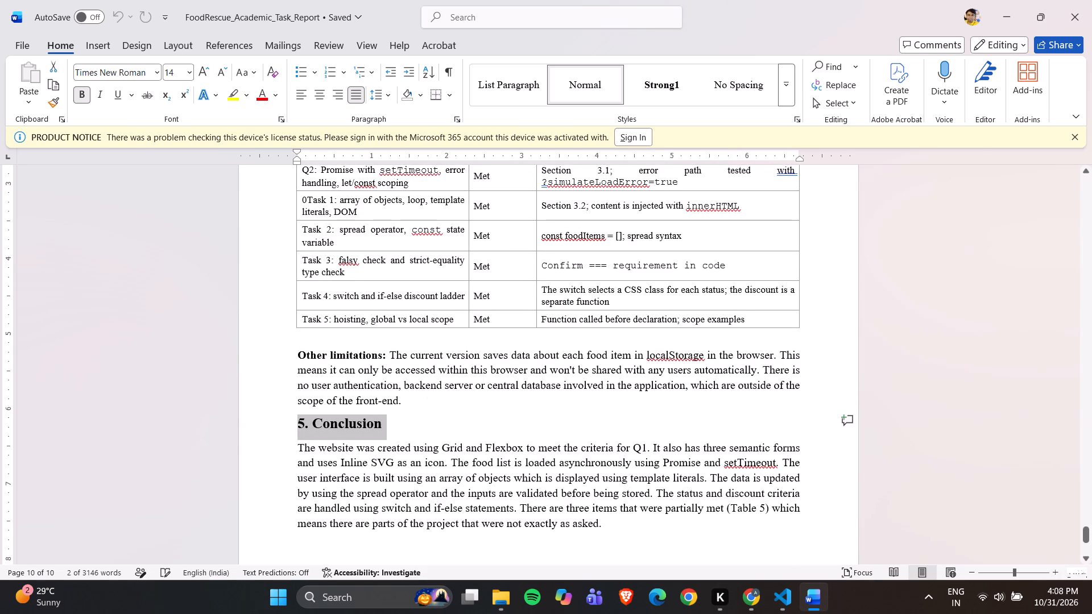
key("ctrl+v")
Insert blank lines after the Conclusion paragraph so that a new page starts at the end of the report.
scroll(363, 396, "down", 5)
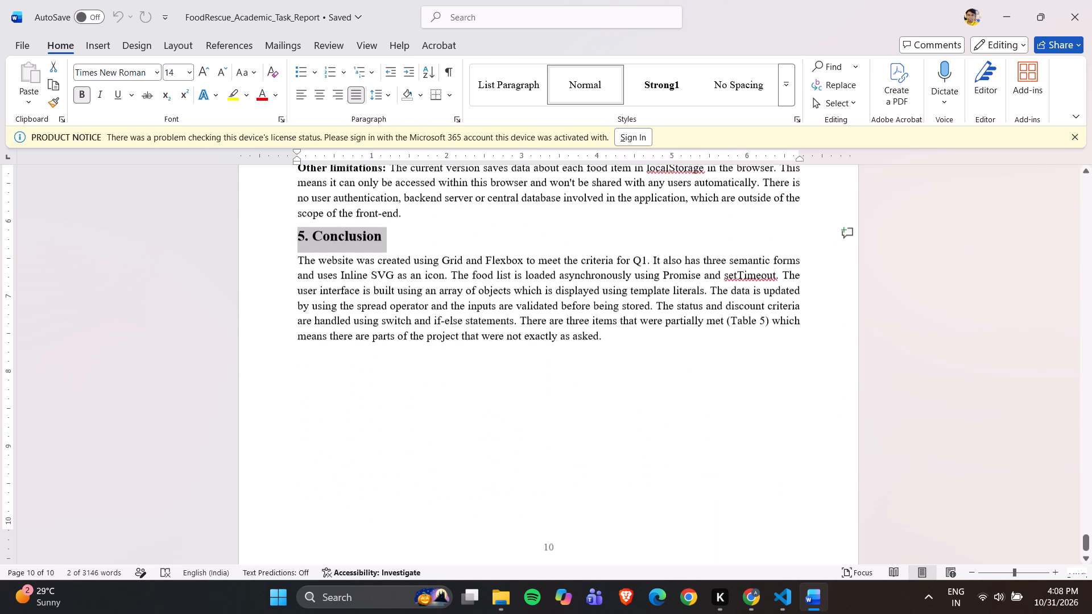
left_click(458, 418)
scroll(475, 406, "down", 3)
left_click(421, 385)
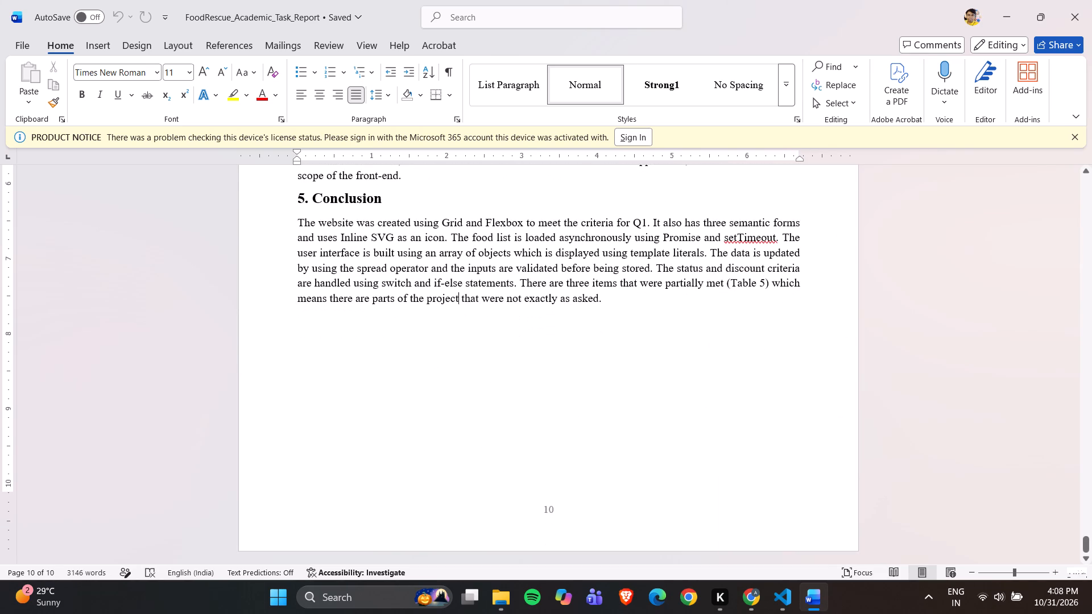
left_click(611, 304)
key("Return")
key("Return")
key("Return")
key("Return")
key("BackSpace")
key("BackSpace")
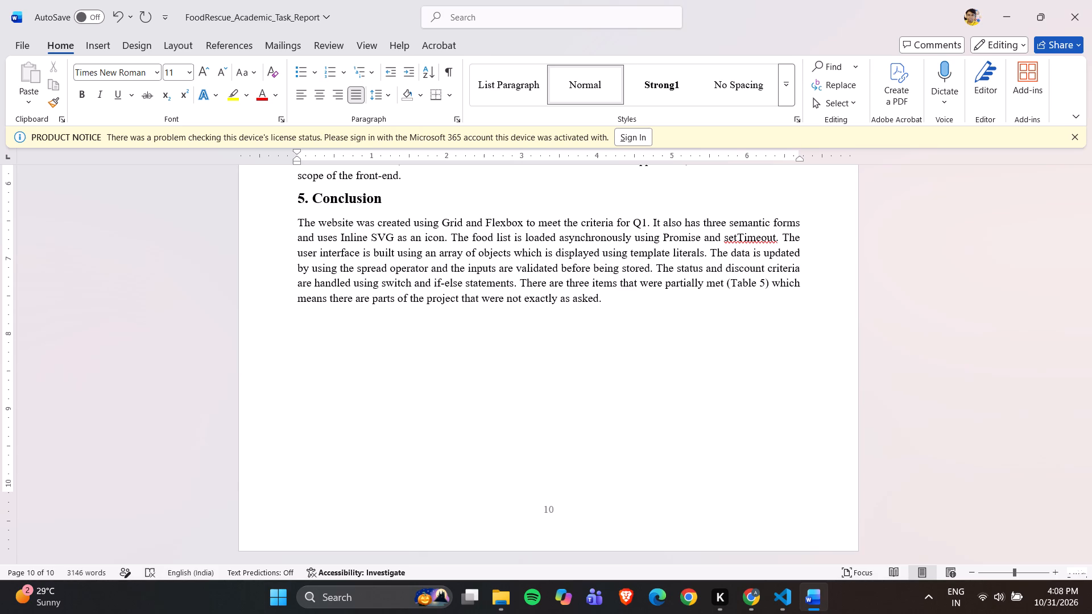
key("Return")
key("Return")
key("Return")
key("Return")
key("Return")
key("Return")
key("Return")
key("Return")
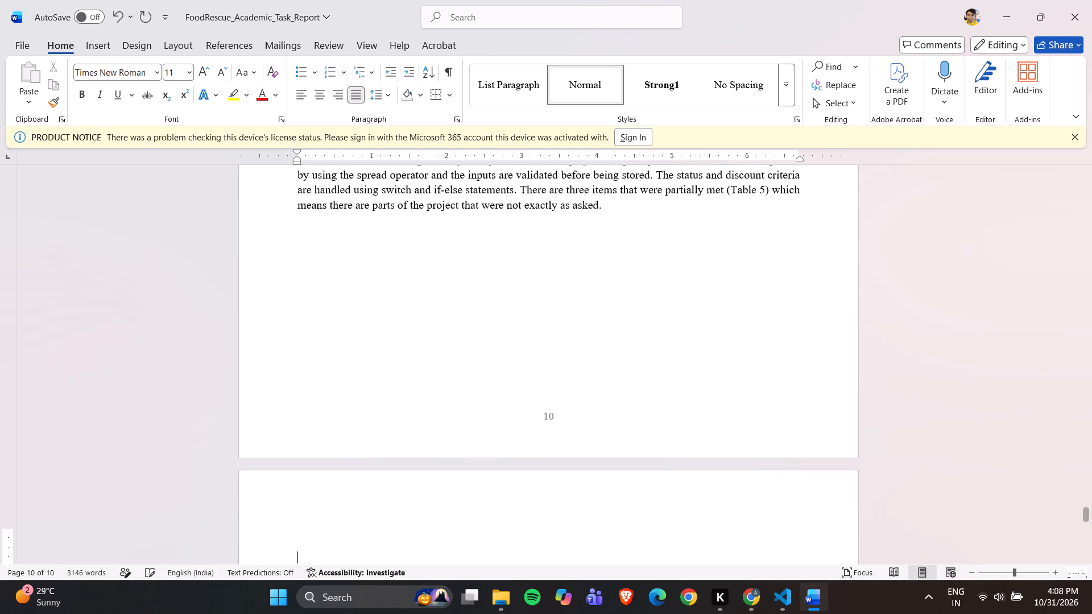
key("BackSpace")
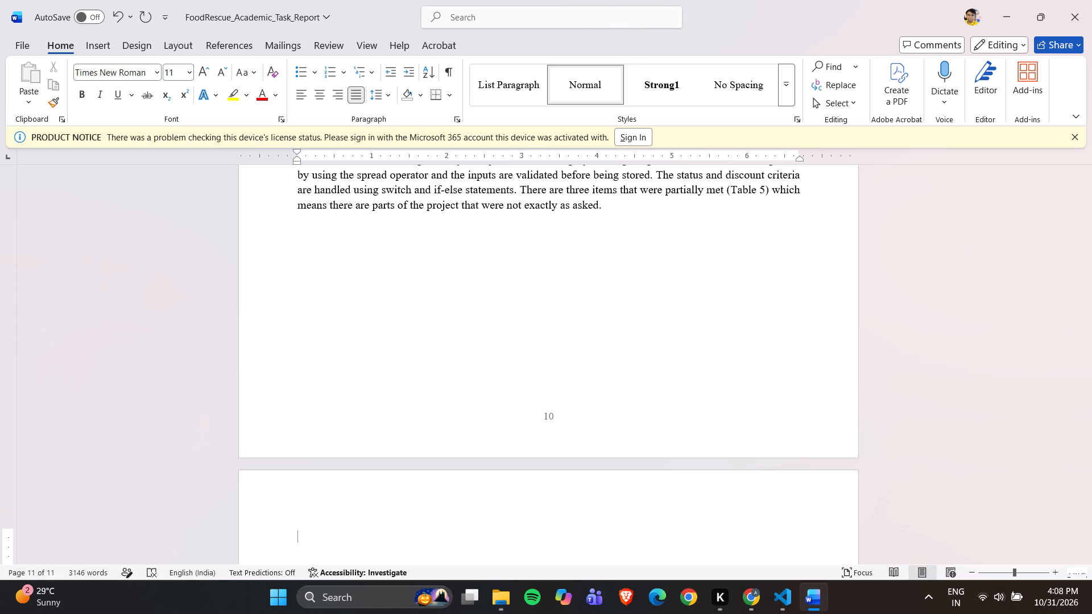
Copy the "5. Conclusion" heading and paste it at the top of the new last page.
key("ctrl+v")
key("ctrl+v")
scroll(611, 304, "up", 4)
left_click_drag(383, 256, 329, 258)
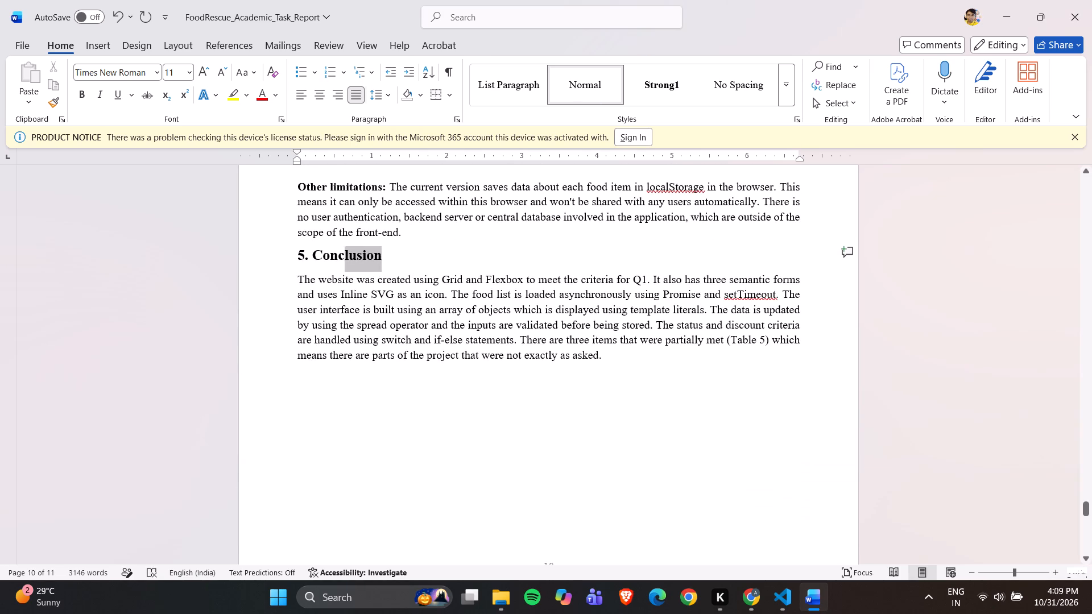
left_click_drag(329, 258, 291, 258)
key("ctrl+c")
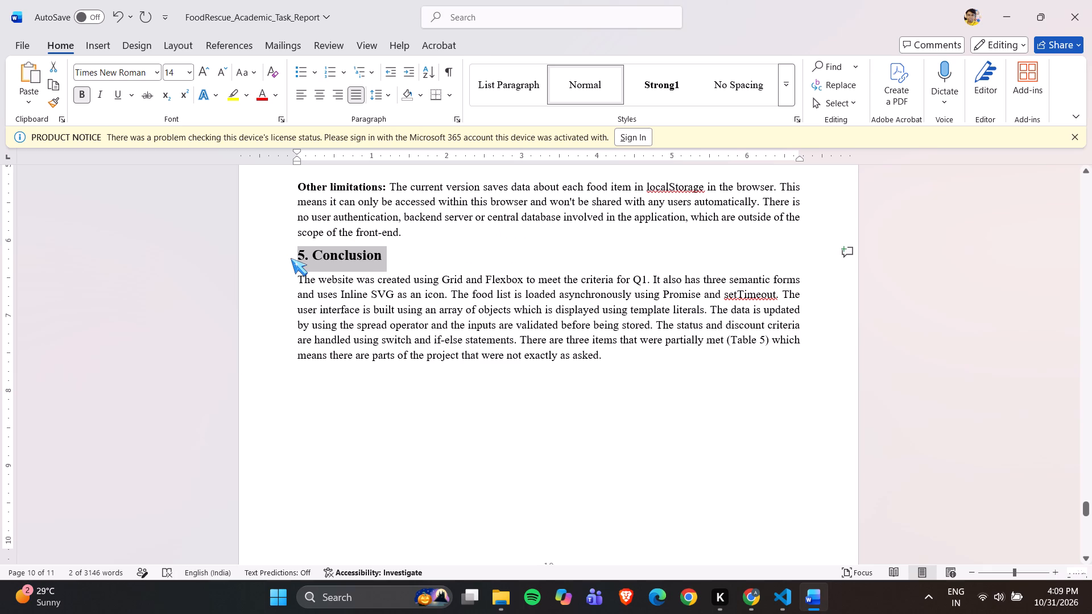
scroll(376, 308, "down", 12)
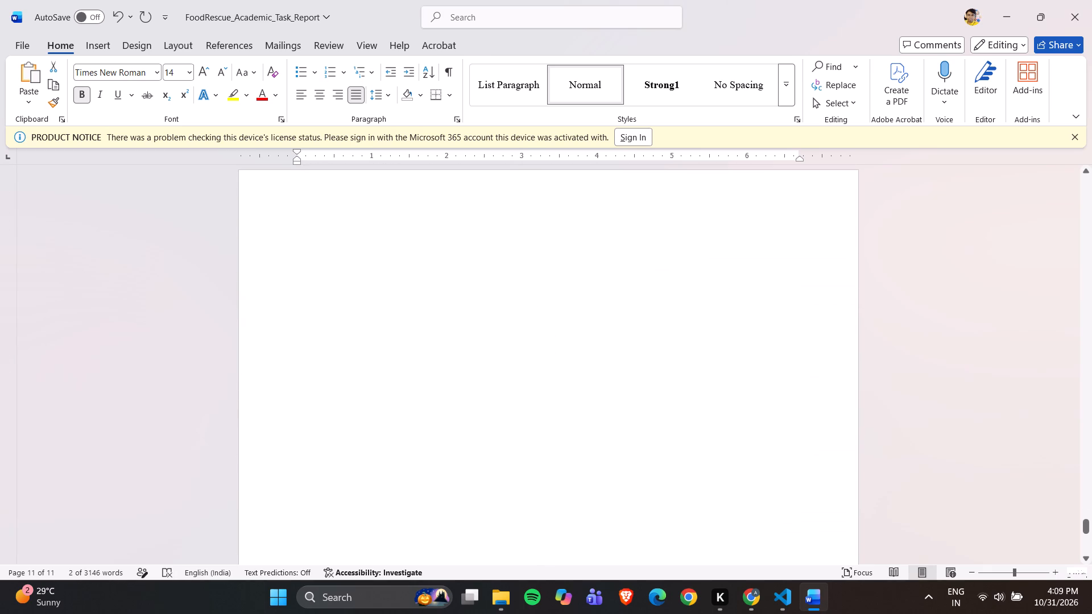
left_click(282, 214)
left_click(299, 219)
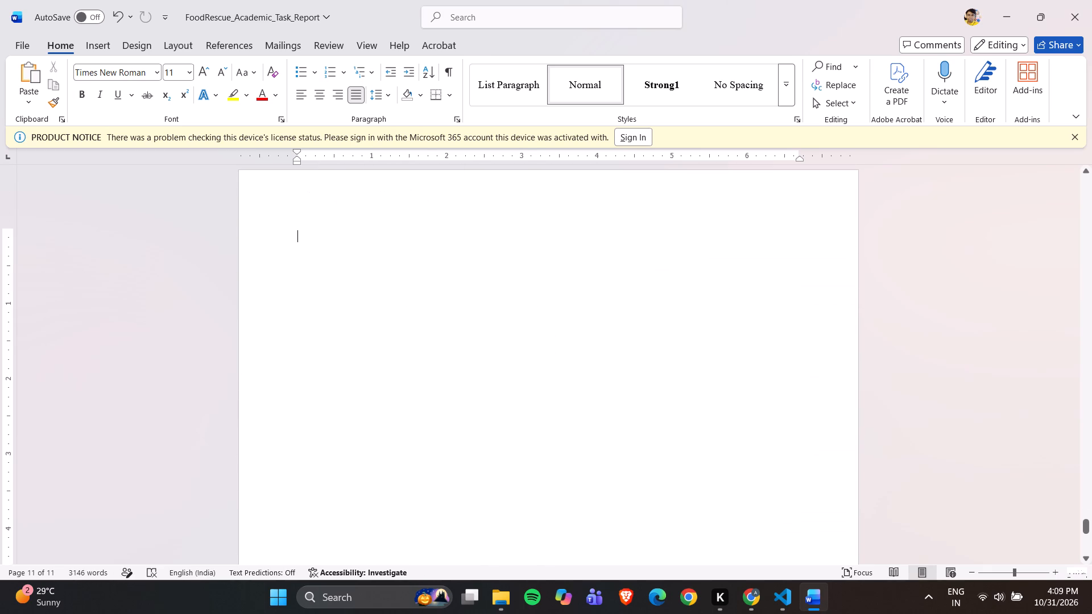
key("ctrl+v")
Change the pasted heading on the last page to "6. HTML CODE:-" and start a new line below it.
left_click(304, 238)
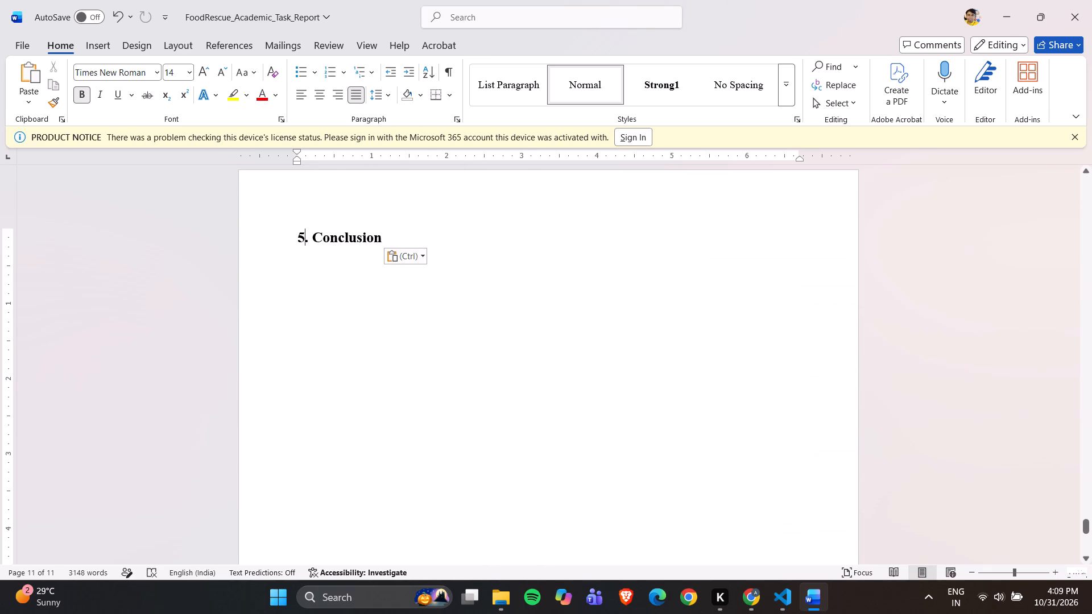
key("BackSpace")
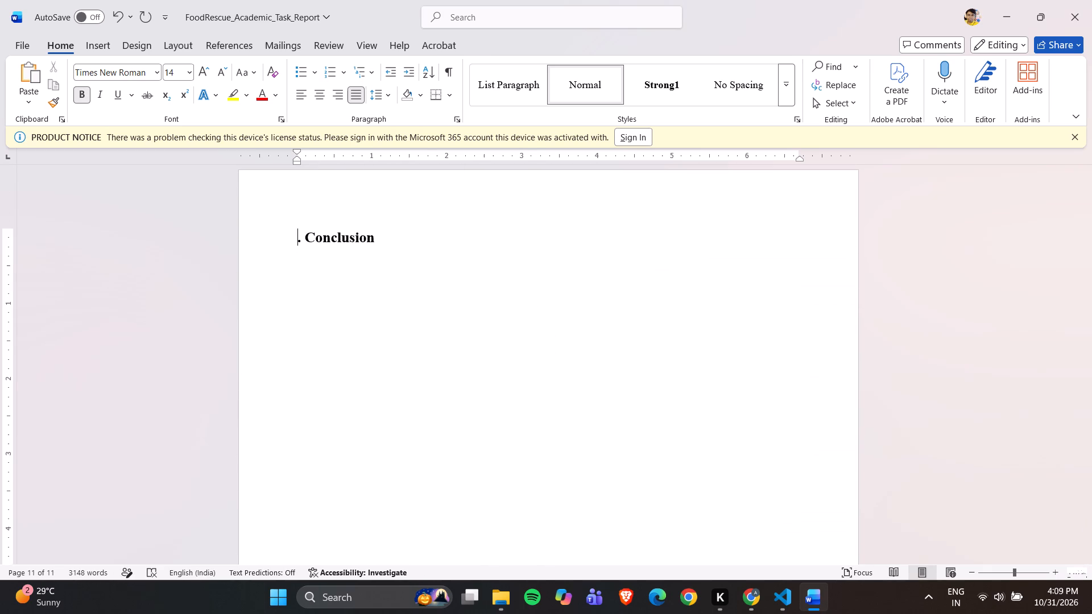
key("6")
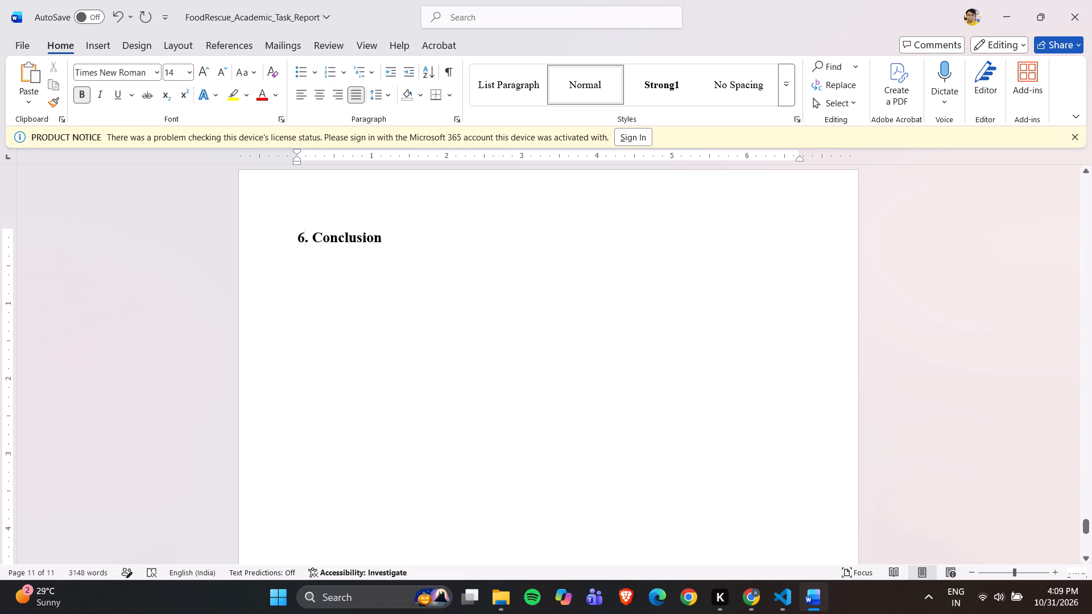
left_click_drag(387, 239, 316, 238)
key("BackSpace")
type("HTML")
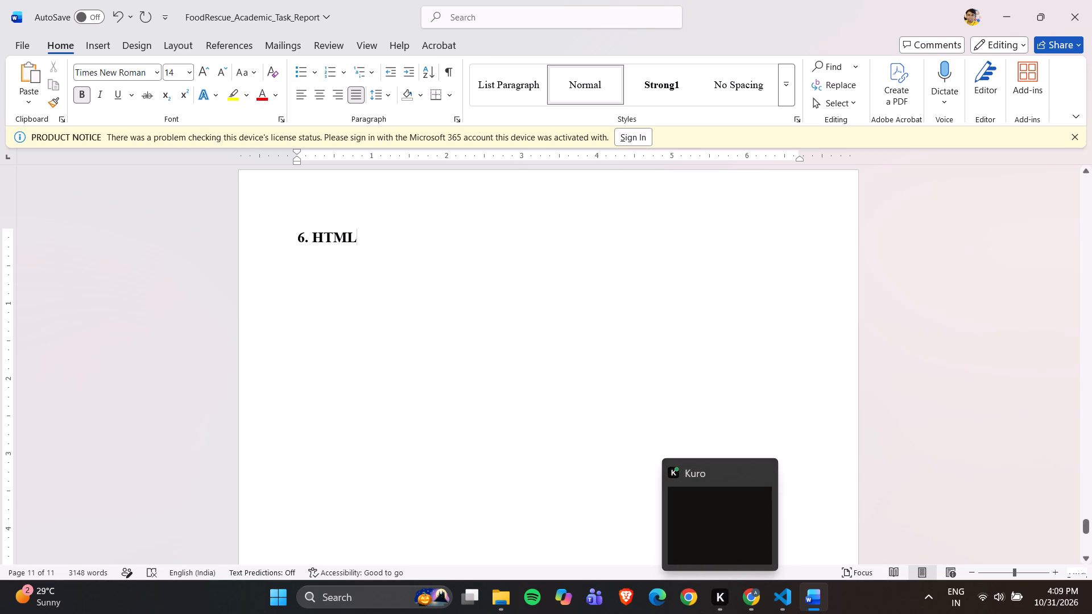
key("space")
type("CODE")
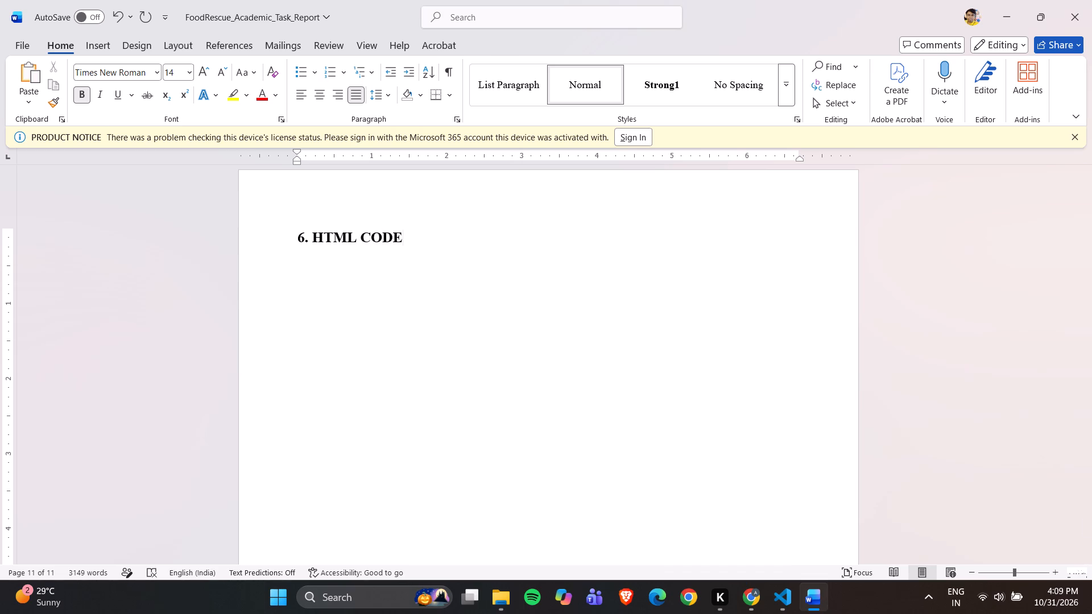
type(":-")
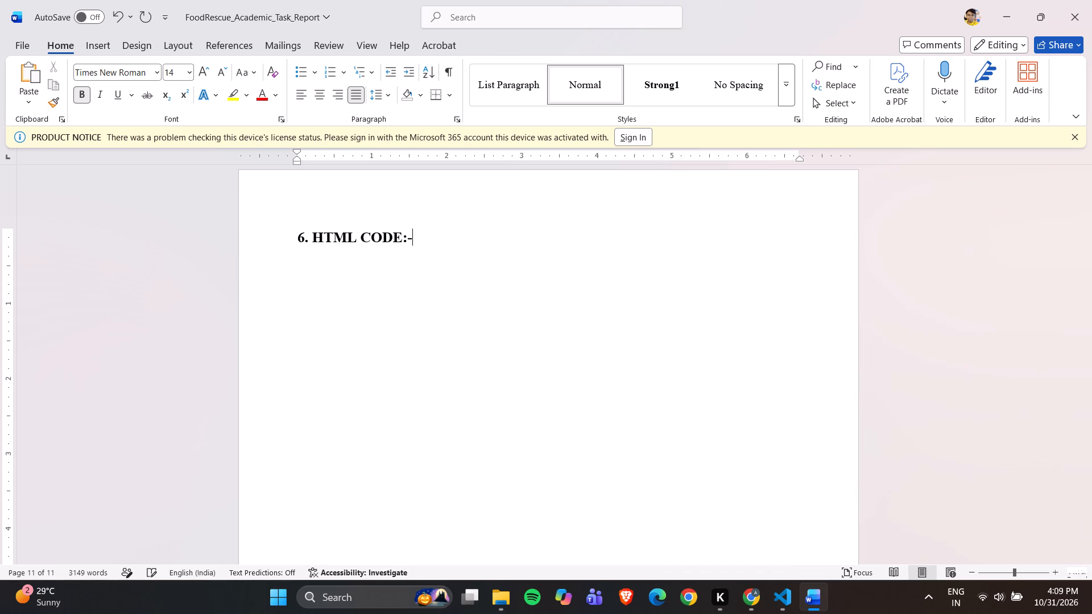
key("Return")
Copy the entire index.html code from Visual Studio Code and paste it below the "6. HTML CODE:-" heading in the Word report.
left_click(788, 603)
left_click(748, 493)
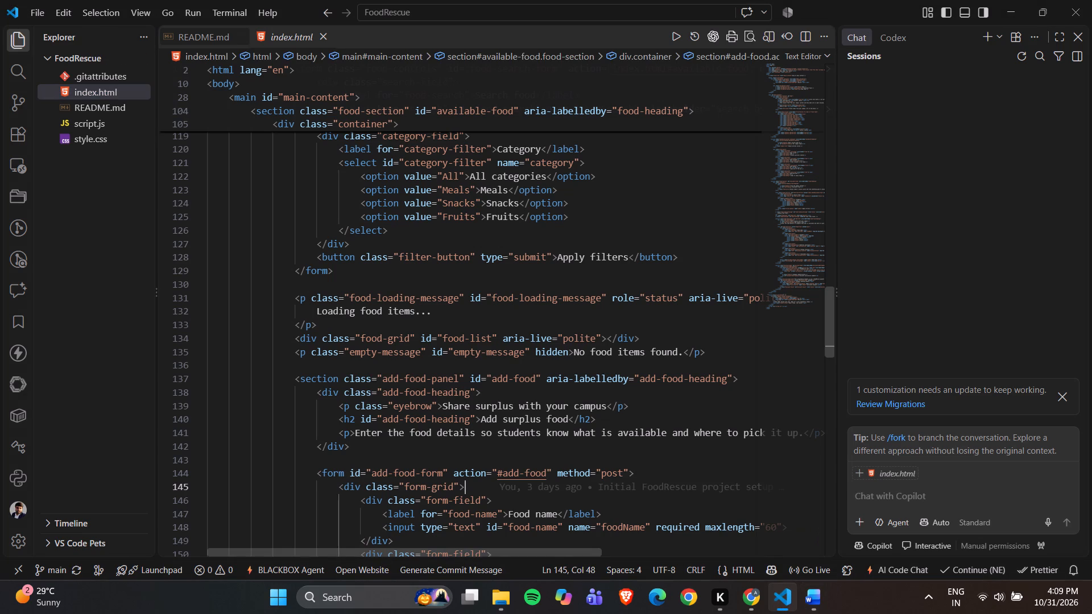
key("ctrl+a")
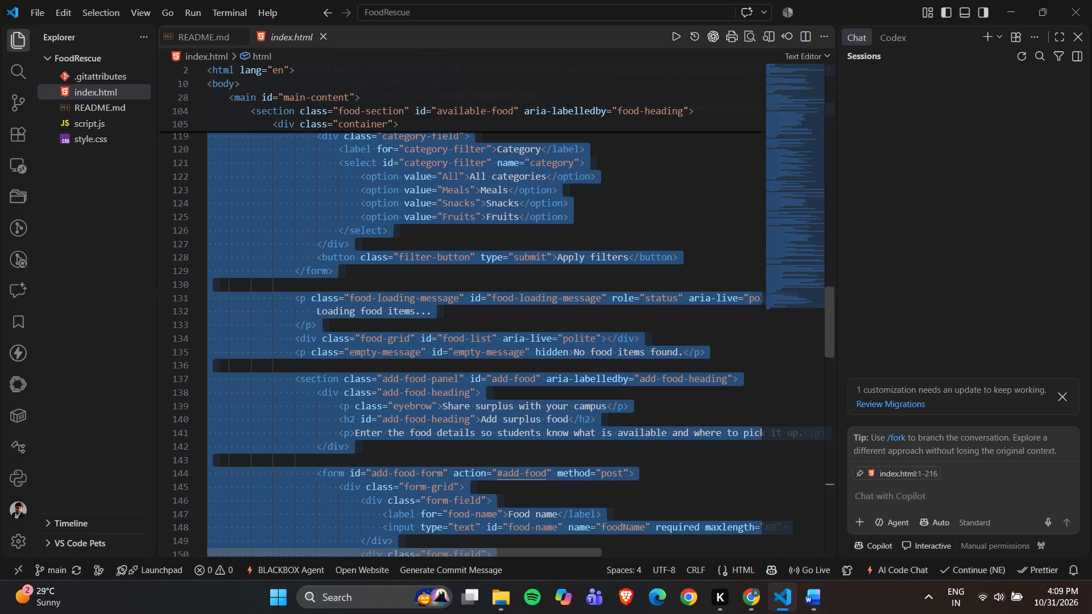
key("ctrl+c")
left_click(813, 590)
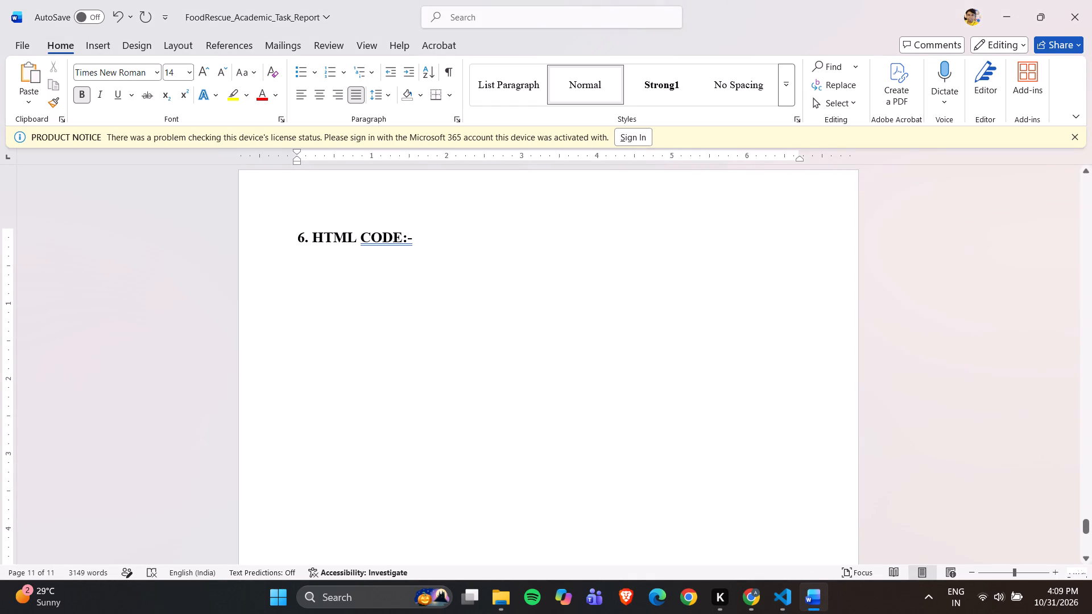
key("ctrl+v")
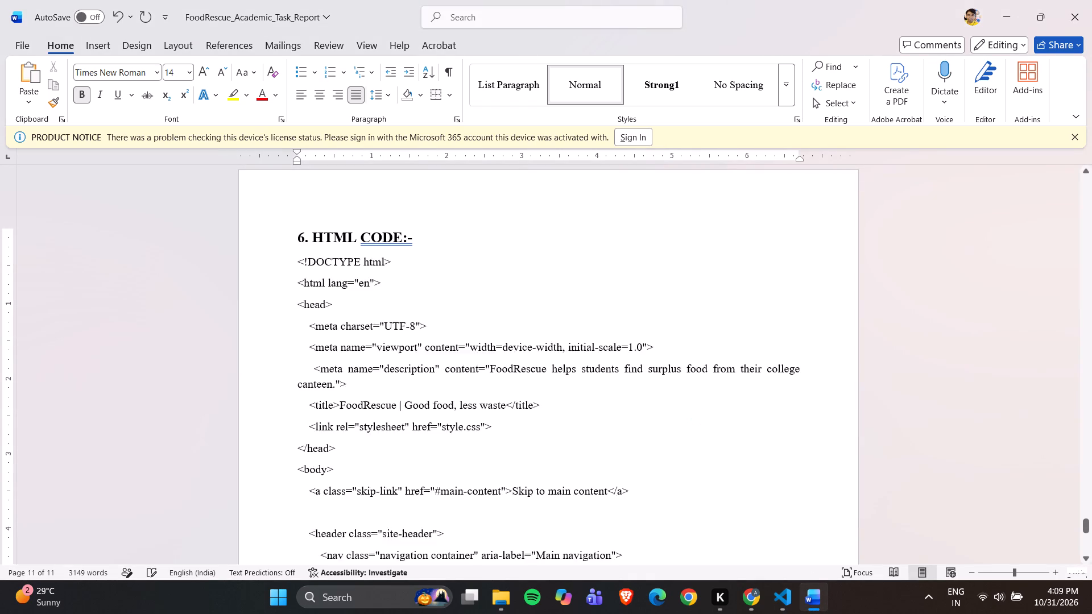
Review the pasted HTML code from its closing lines back up to the start of the section.
scroll(660, 369, "up", 17)
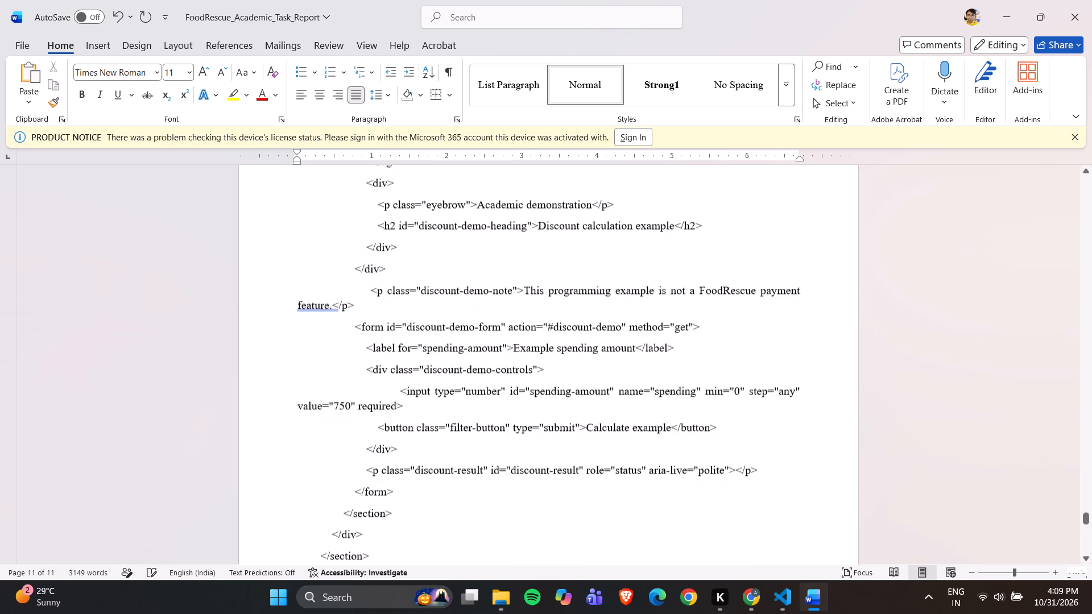
scroll(660, 369, "up", 18)
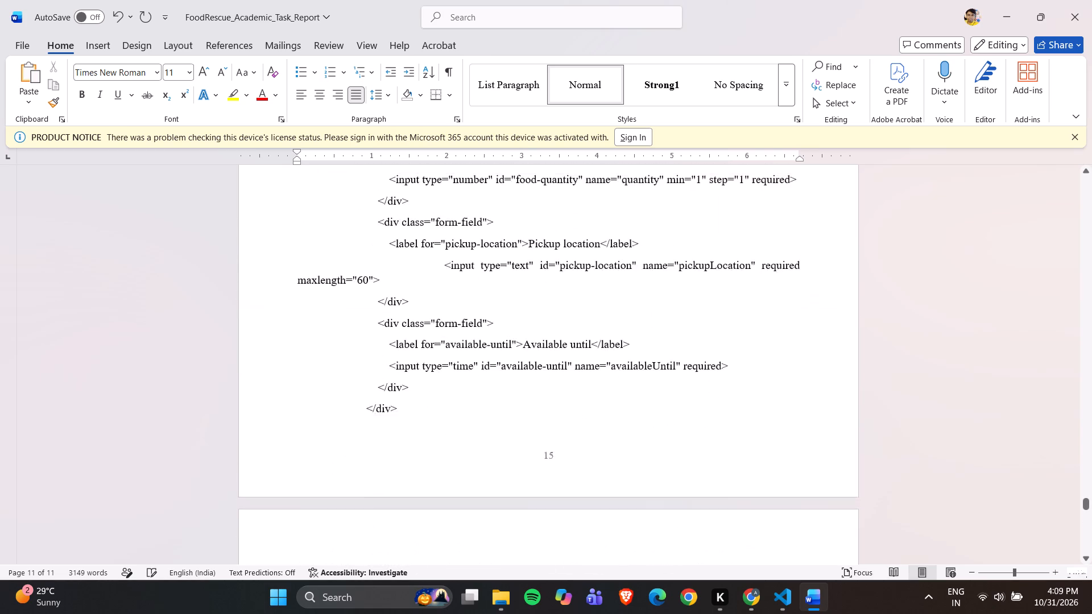
scroll(660, 367, "up", 20)
scroll(660, 365, "up", 5)
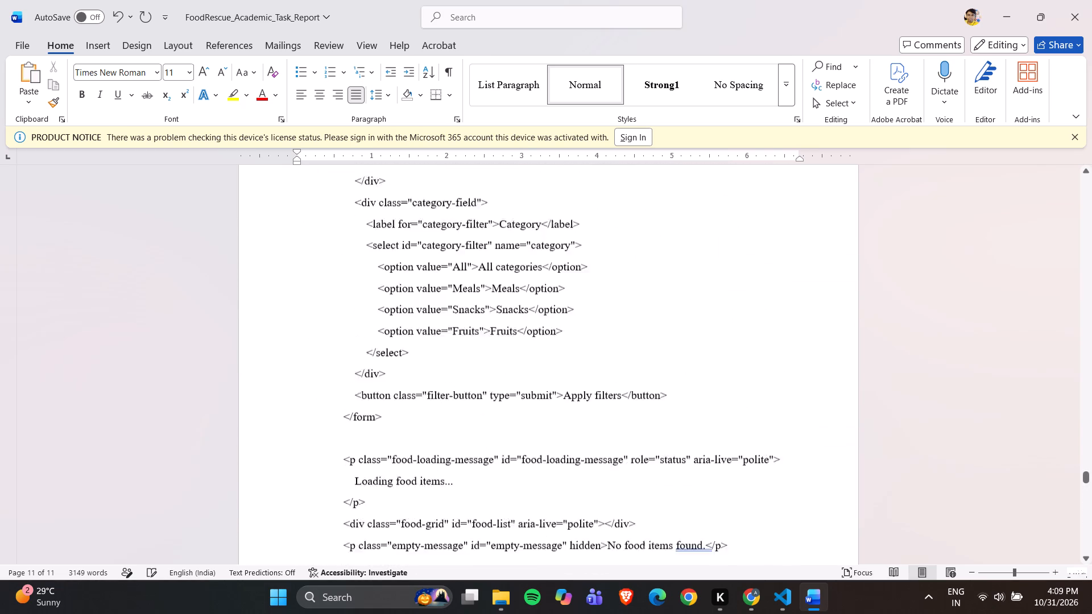
scroll(660, 365, "down", 19)
scroll(658, 352, "down", 15)
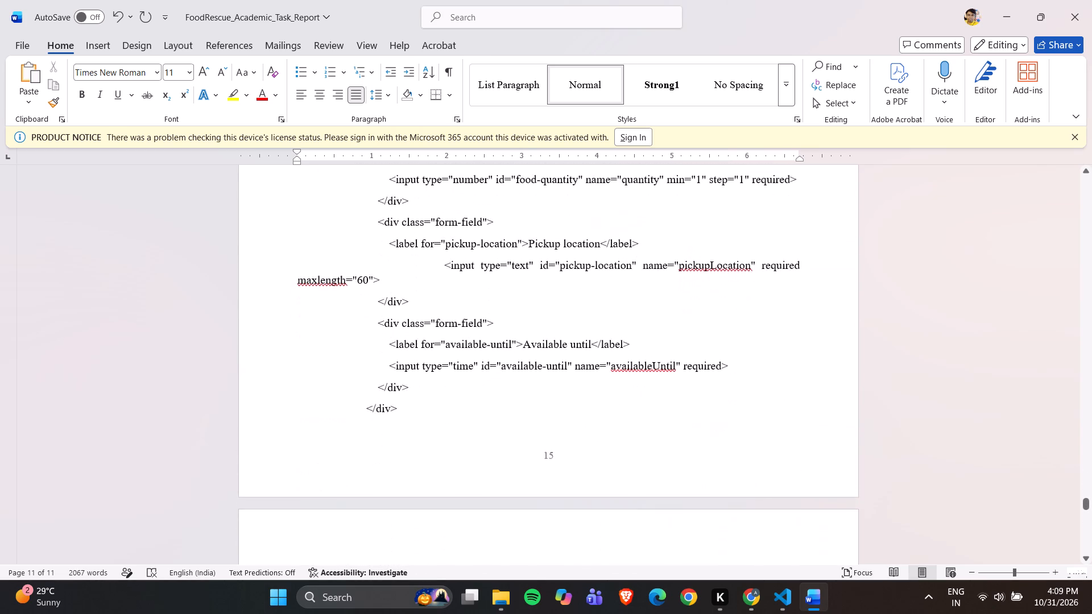
scroll(658, 352, "down", 16)
scroll(651, 378, "down", 12)
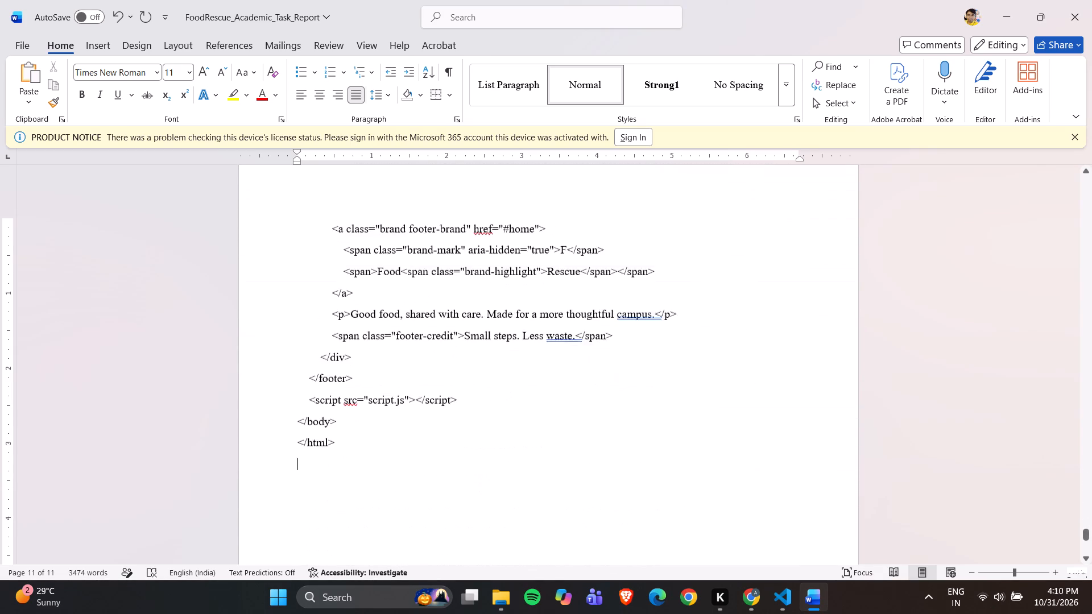
scroll(651, 377, "down", 5)
scroll(585, 355, "up", 5)
scroll(586, 352, "up", 19)
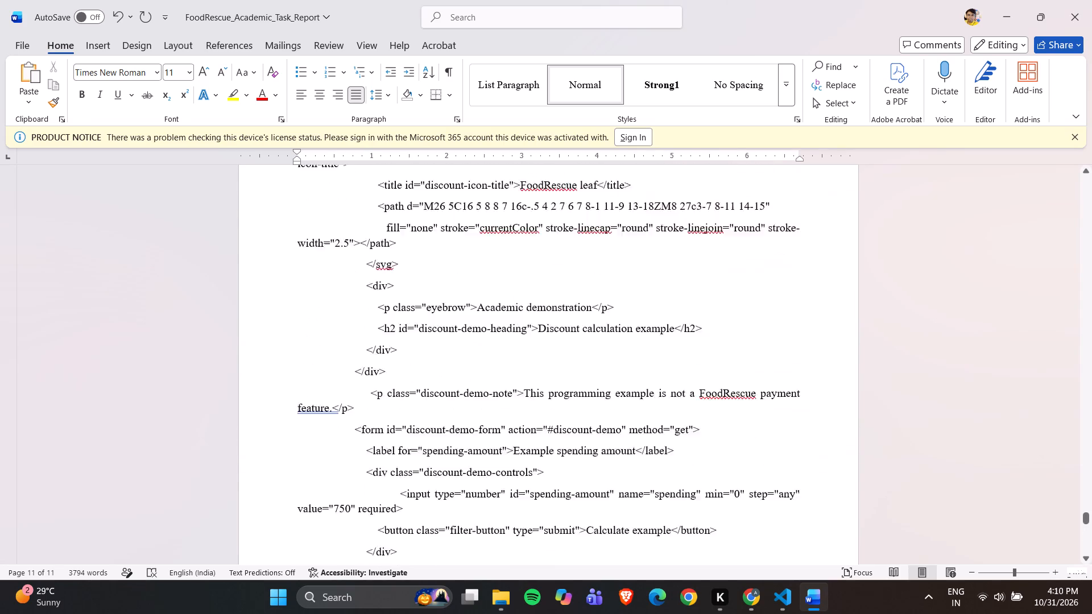
scroll(585, 352, "up", 20)
scroll(585, 352, "up", 20)
scroll(585, 352, "up", 13)
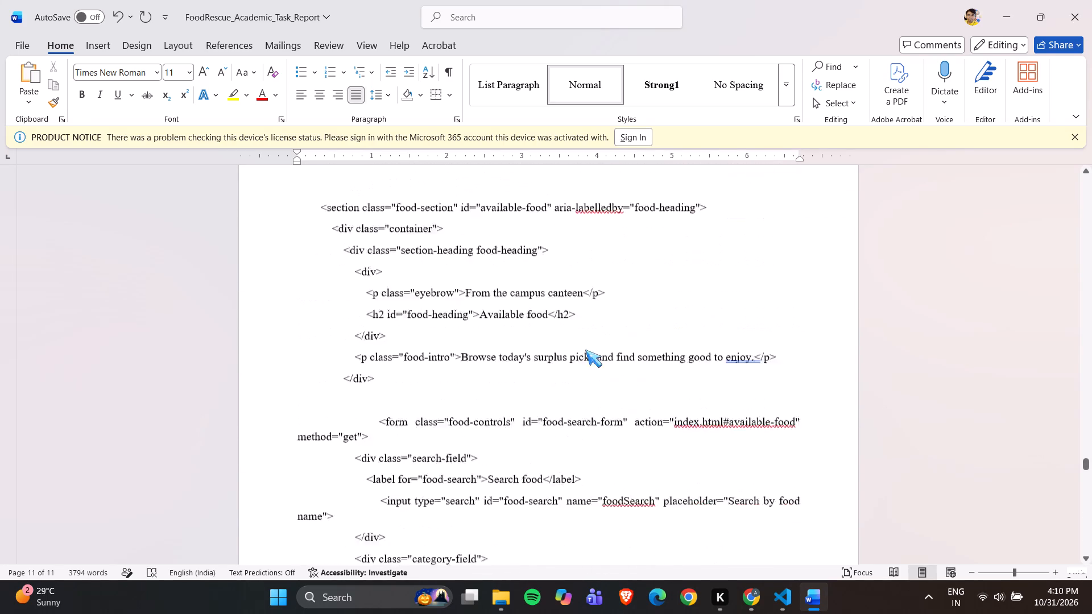
scroll(585, 350, "up", 20)
scroll(585, 350, "up", 20)
scroll(585, 350, "up", 12)
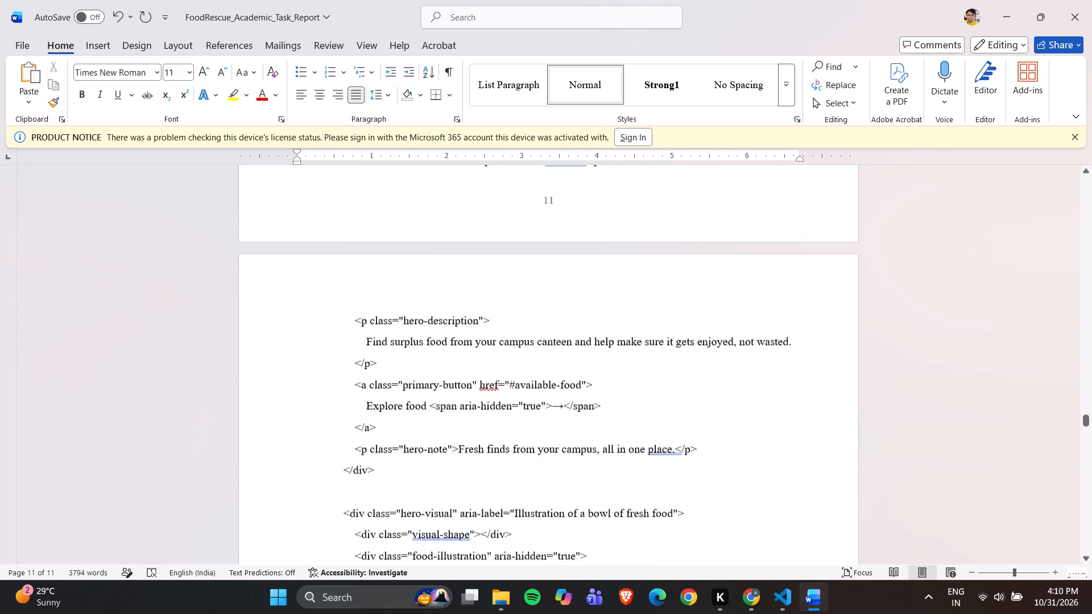
scroll(585, 350, "up", 20)
scroll(585, 350, "up", 12)
Apply the suggested spacing correction to the section 6 heading so it reads "6. HTML CODE: -".
scroll(585, 329, "down", 9)
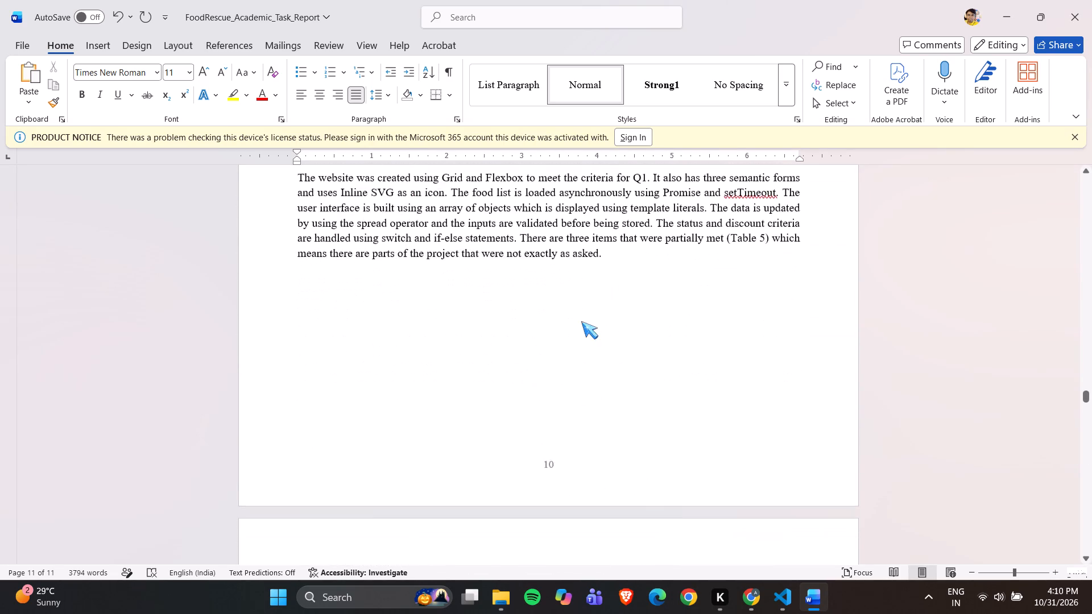
left_click(399, 416)
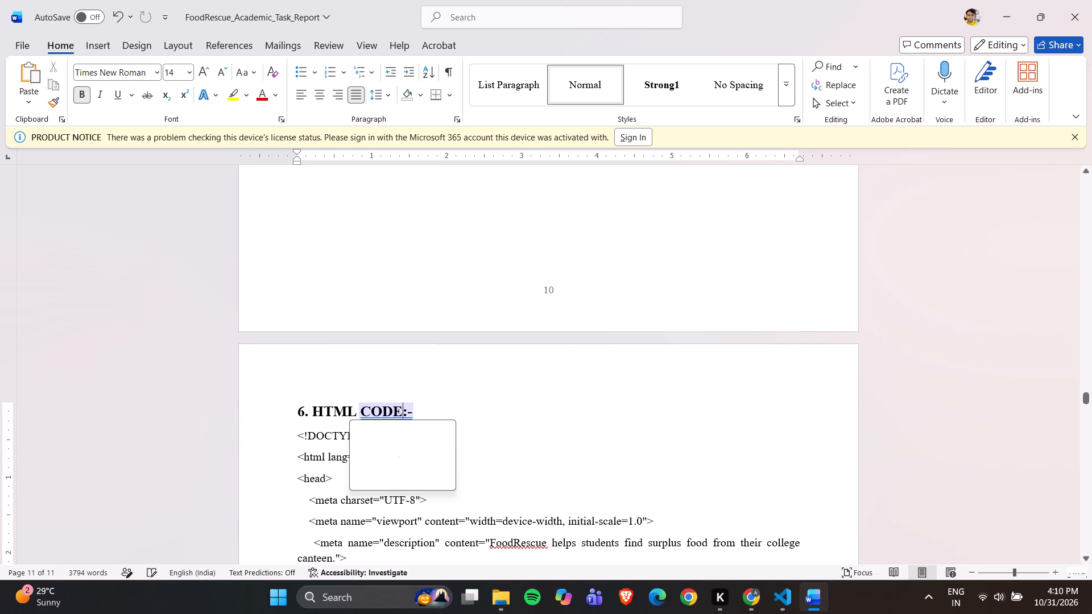
left_click(391, 488)
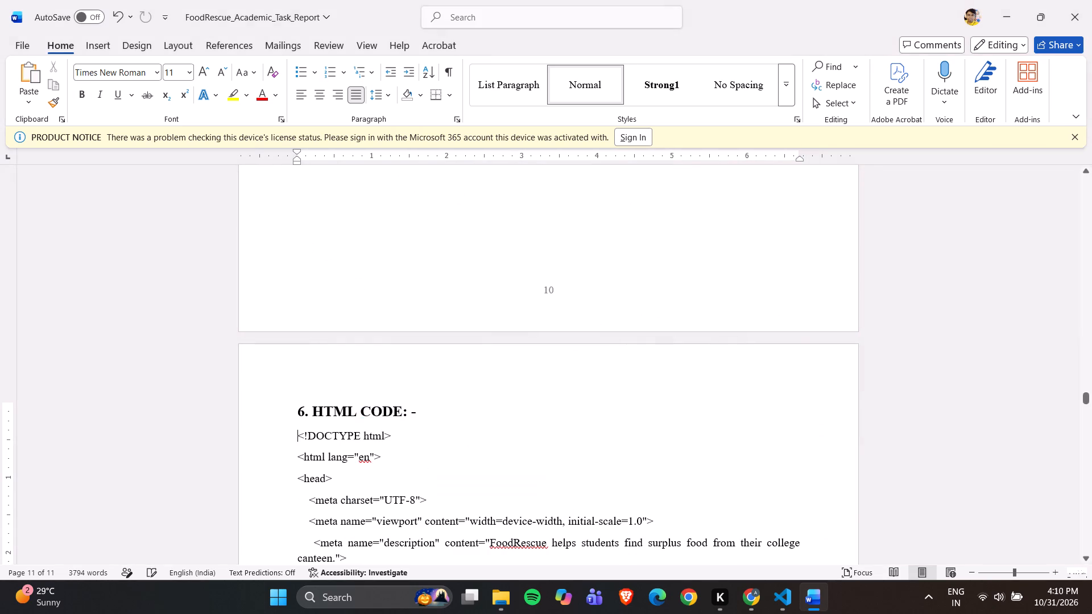
Copy the "6. HTML CODE: -" heading and paste it below the closing </html> line at the end of the report.
left_click_drag(417, 412, 320, 403)
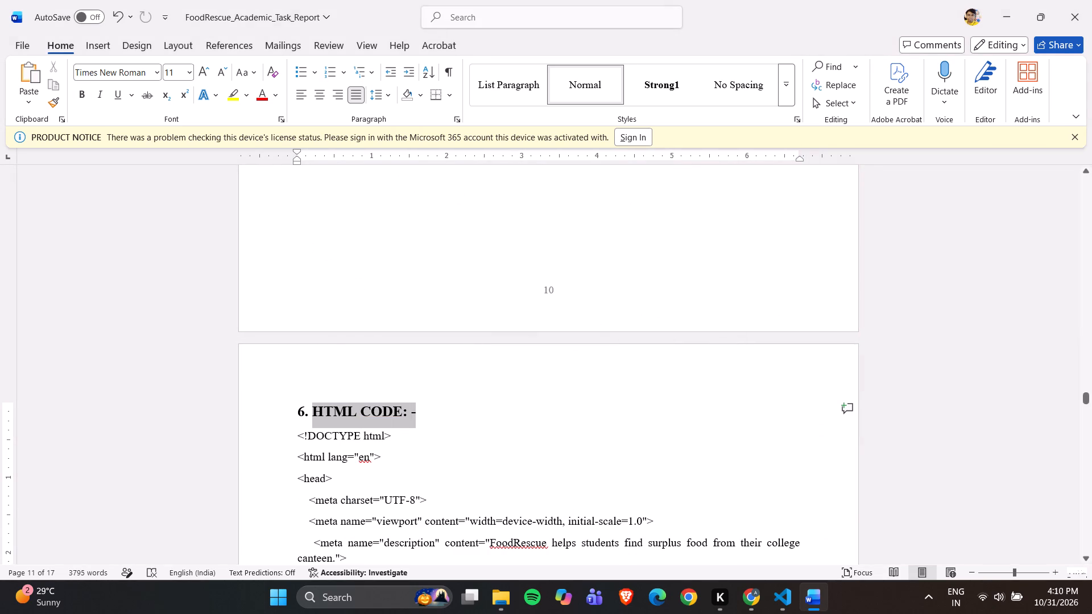
left_click_drag(320, 403, 293, 402)
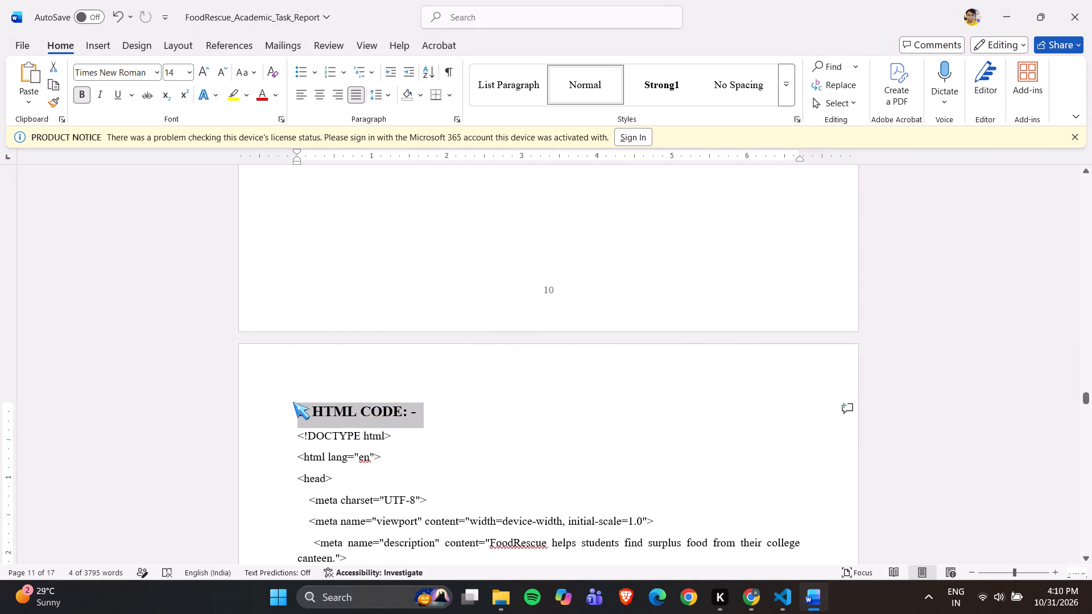
key("ctrl+c")
scroll(404, 376, "down", 5)
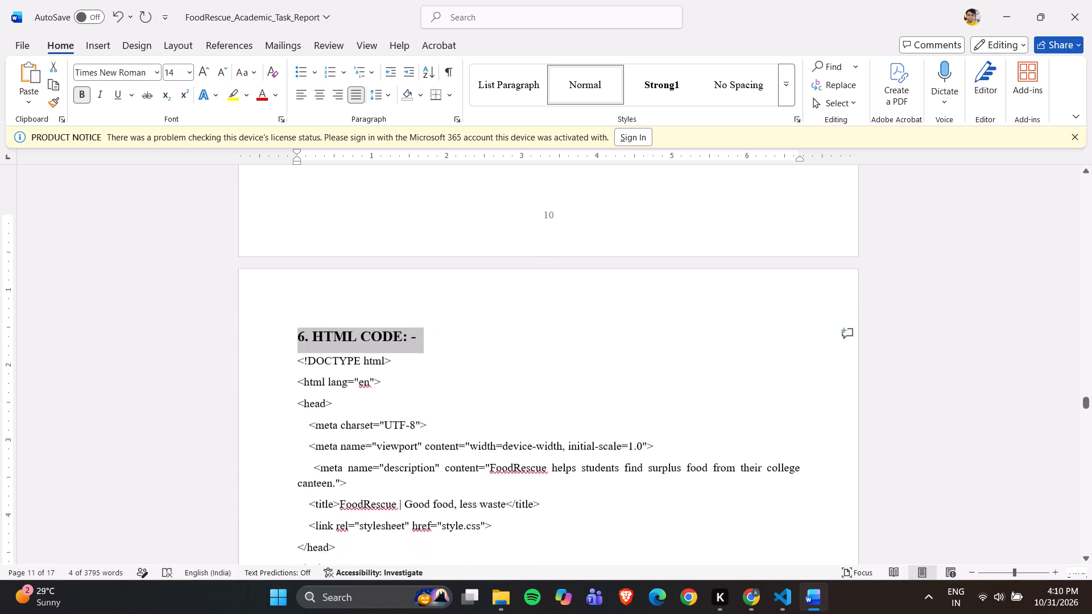
scroll(440, 307, "down", 16)
scroll(440, 322, "down", 16)
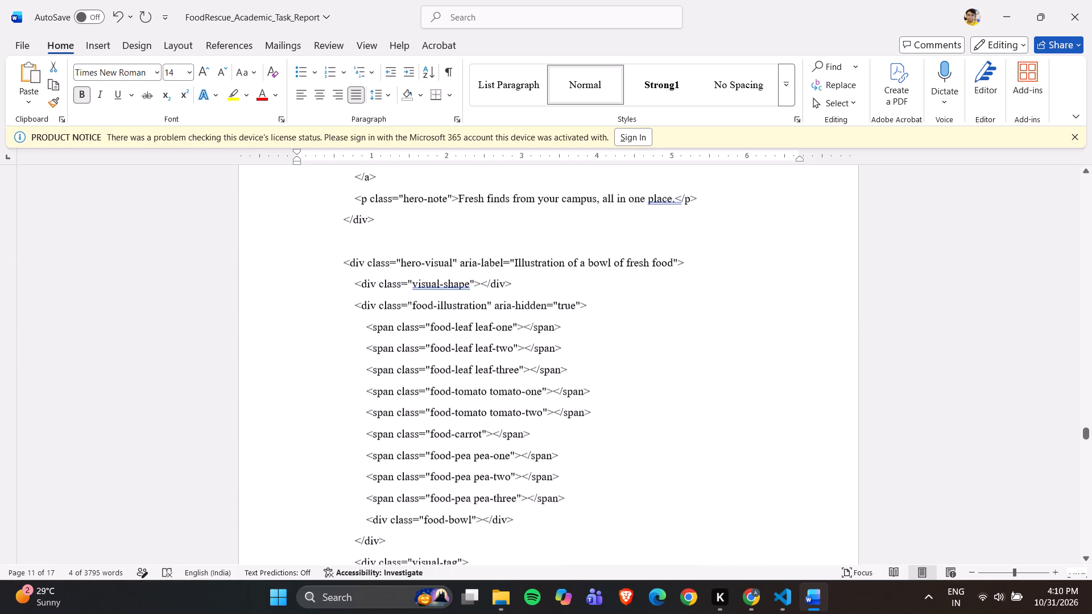
scroll(440, 349, "down", 8)
scroll(442, 380, "down", 20)
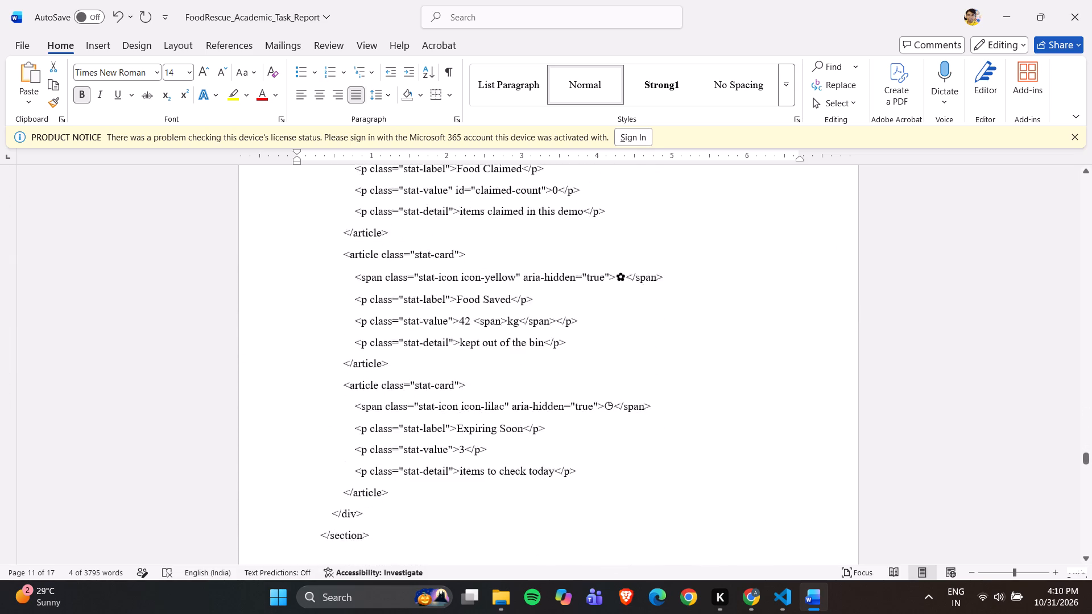
scroll(445, 391, "down", 15)
scroll(445, 393, "down", 20)
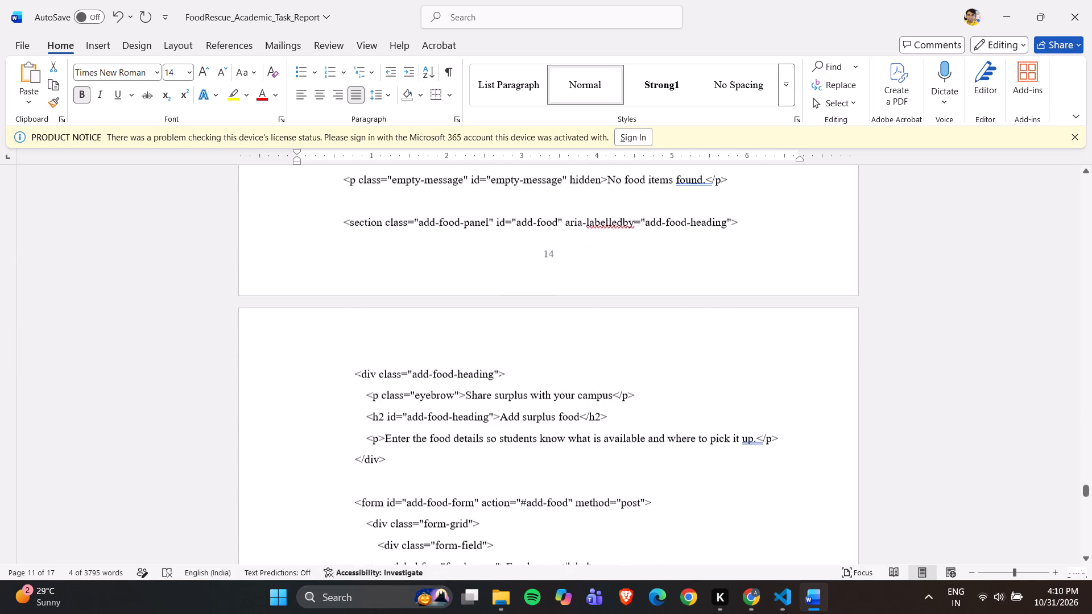
scroll(445, 403, "down", 19)
scroll(446, 416, "down", 17)
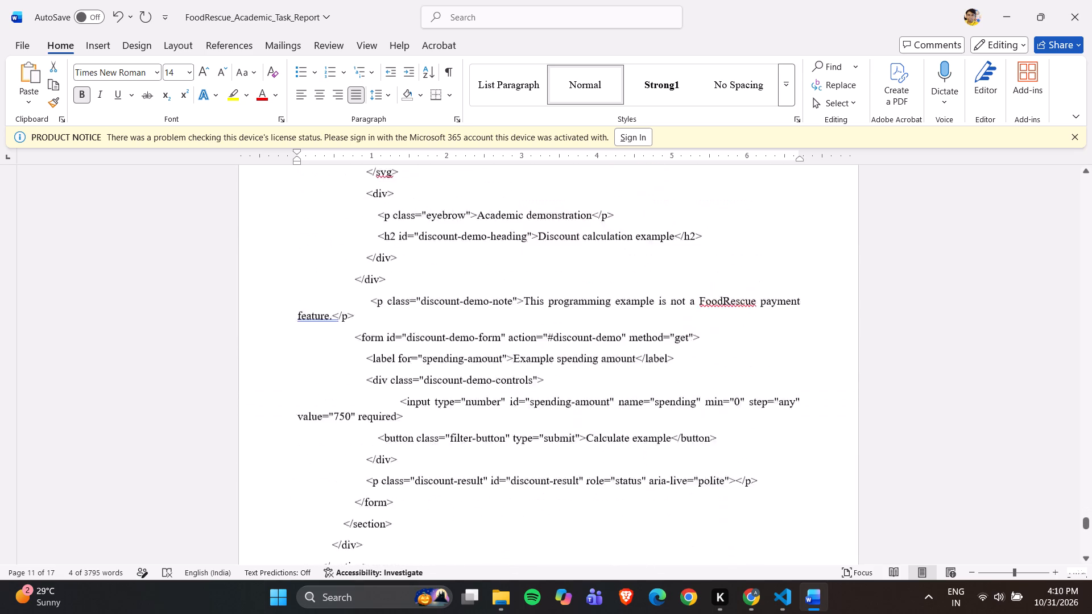
scroll(446, 426, "down", 18)
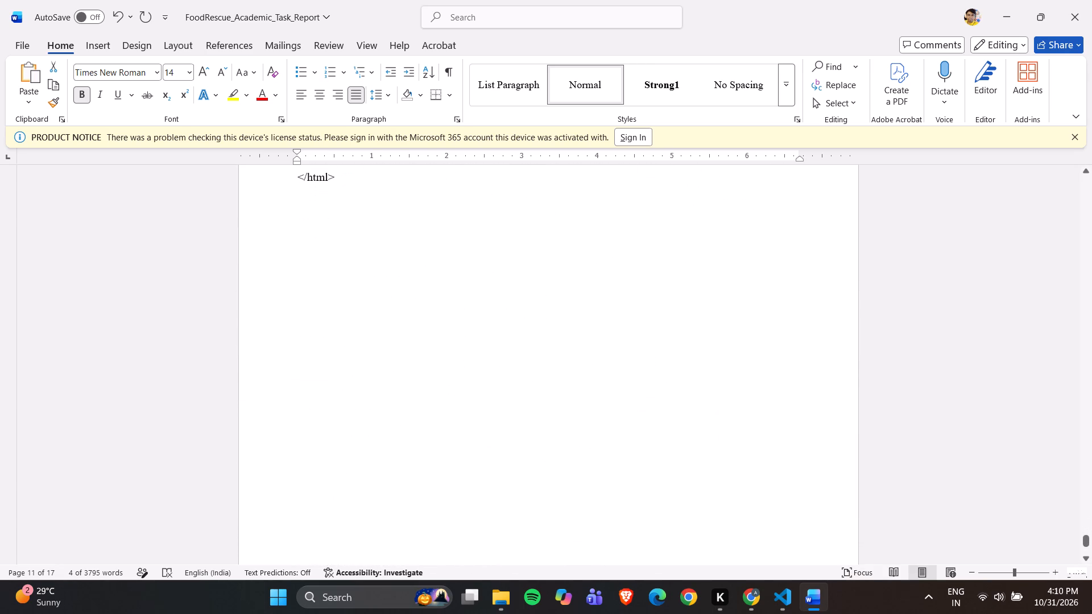
left_click(338, 270)
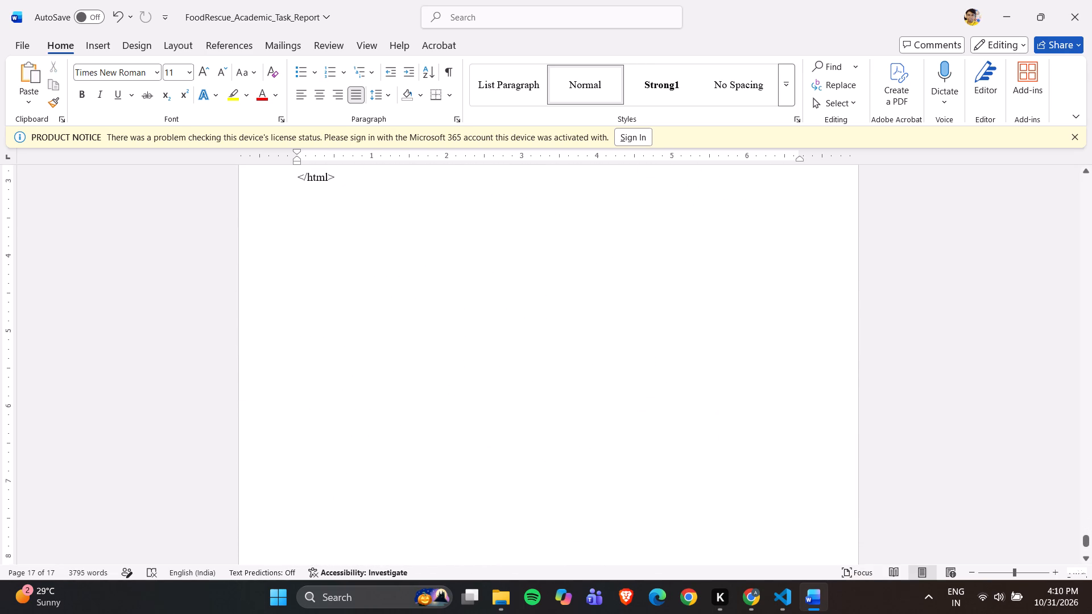
key("ctrl+v")
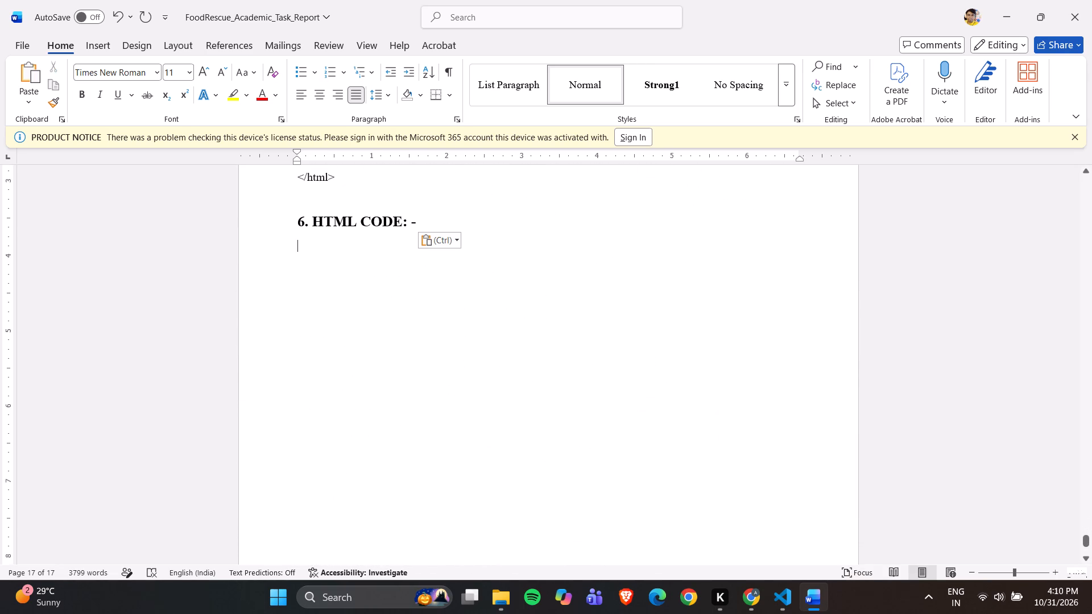
Replace "HTML" with "CSS" in the pasted heading so it reads "6. CSS CODE: -".
left_click(354, 223)
key("BackSpace")
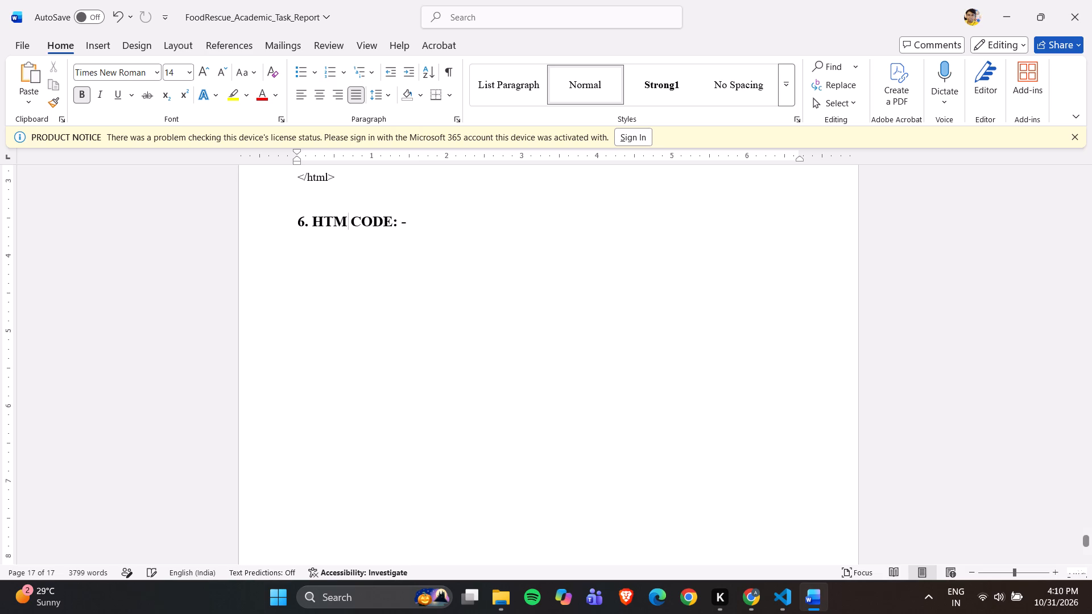
key("BackSpace")
key("BackSpace")
key("BackSpace")
type("CSS")
Copy the entire style.css code from Visual Studio Code and paste it below the "6. CSS CODE: -" heading in the Word report.
left_click(374, 243)
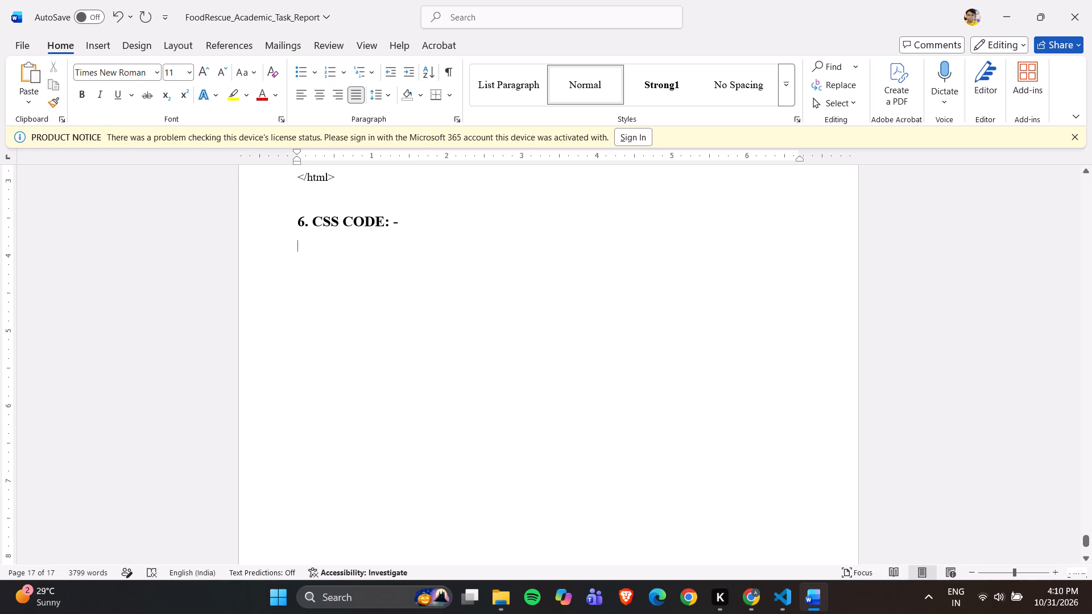
left_click(784, 600)
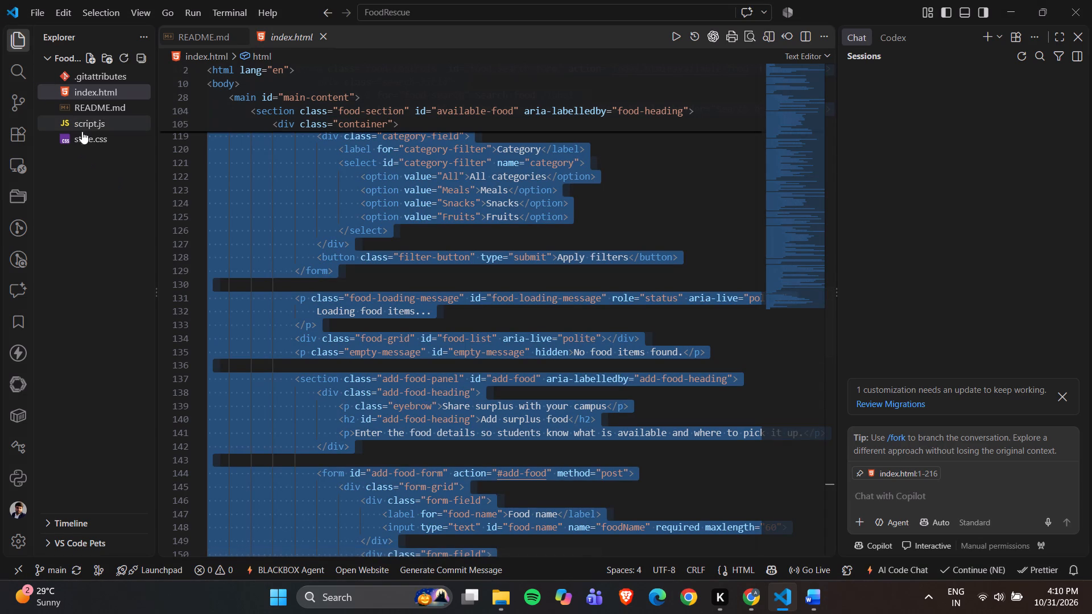
left_click(82, 136)
left_click(491, 265)
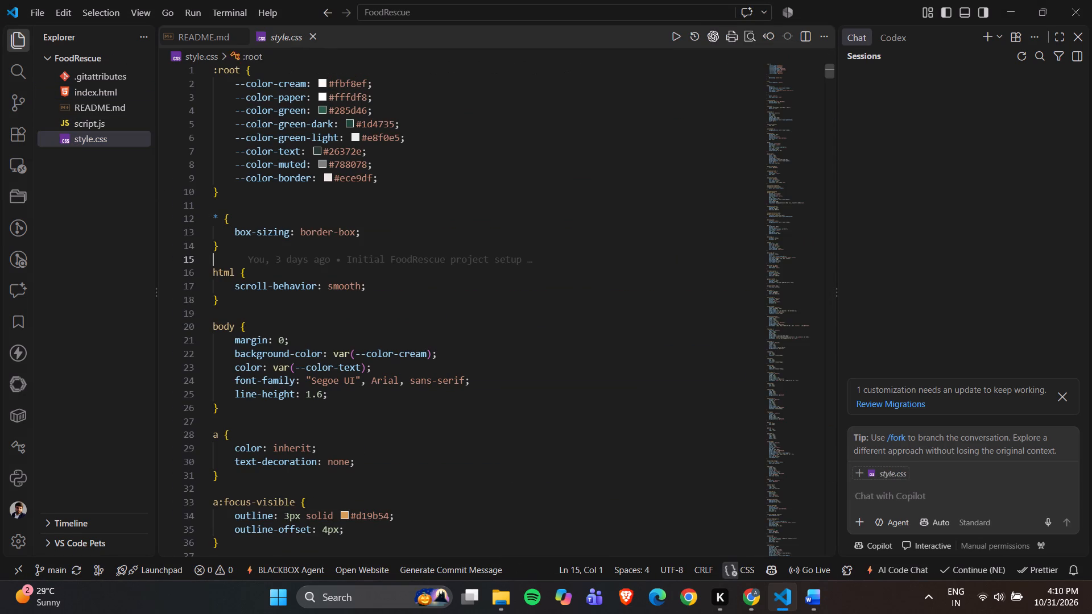
key("ctrl+a")
key("ctrl+c")
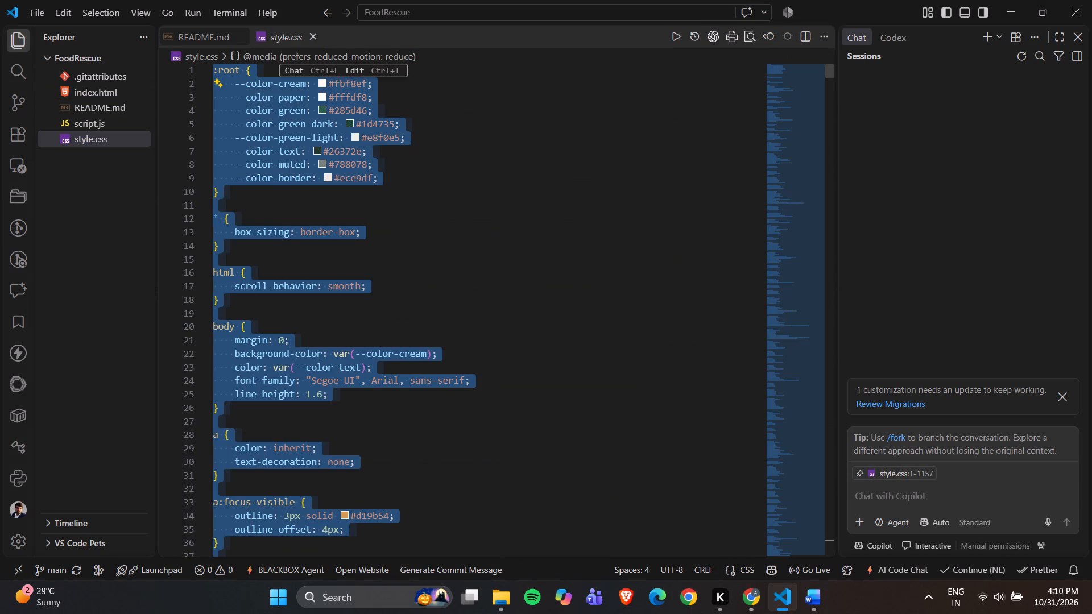
left_click(805, 604)
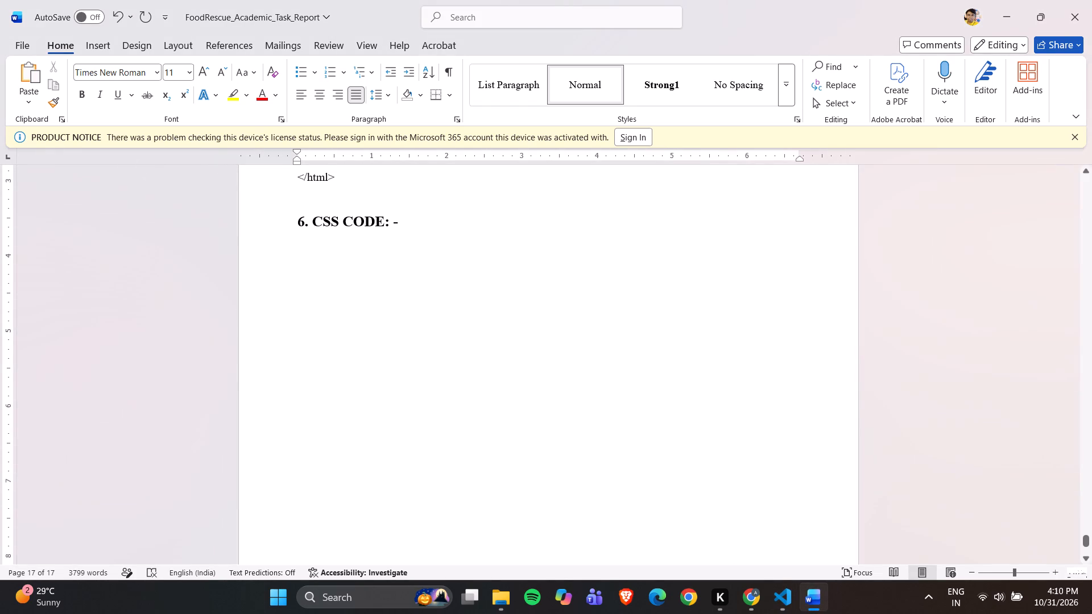
key("ctrl+v")
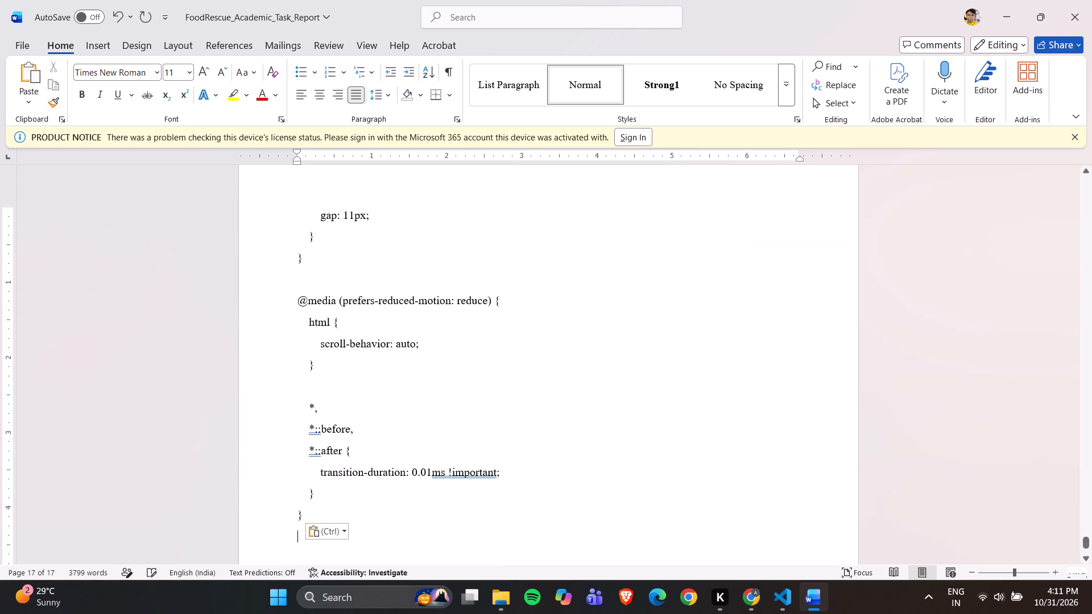
Copy the "6. CSS CODE: -" heading located above the start of the pasted style.css code.
scroll(555, 333, "down", 10)
scroll(555, 332, "up", 5)
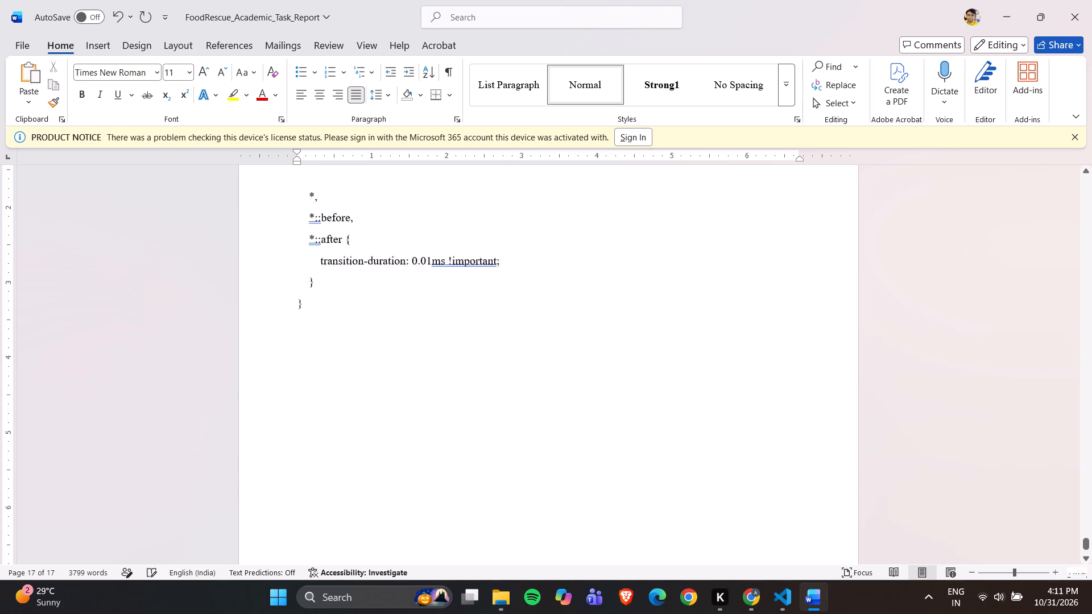
scroll(555, 332, "up", 20)
scroll(555, 332, "up", 18)
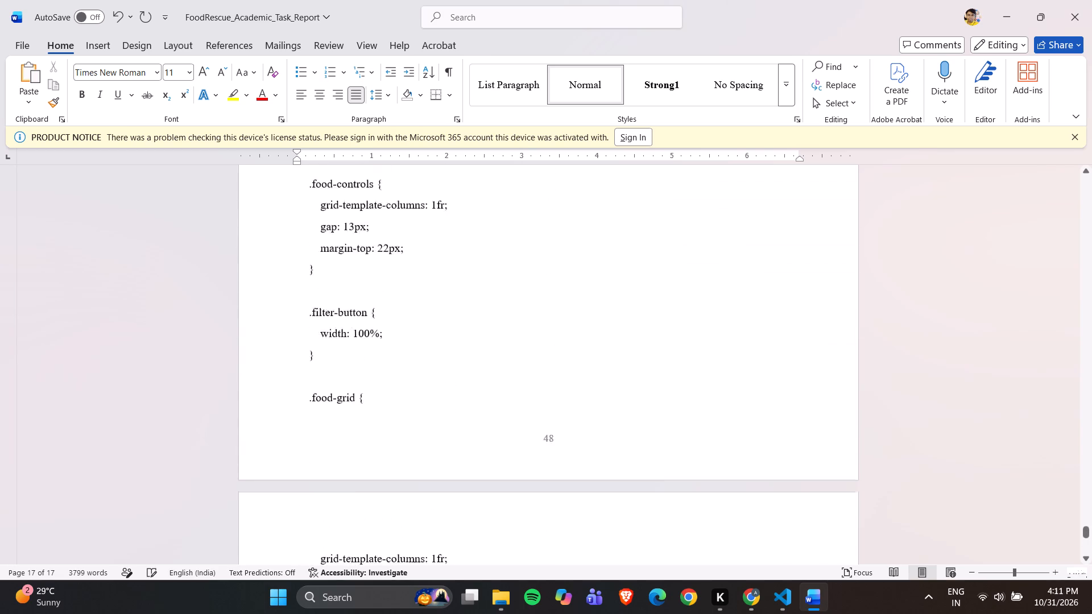
scroll(555, 331, "up", 20)
scroll(555, 331, "up", 18)
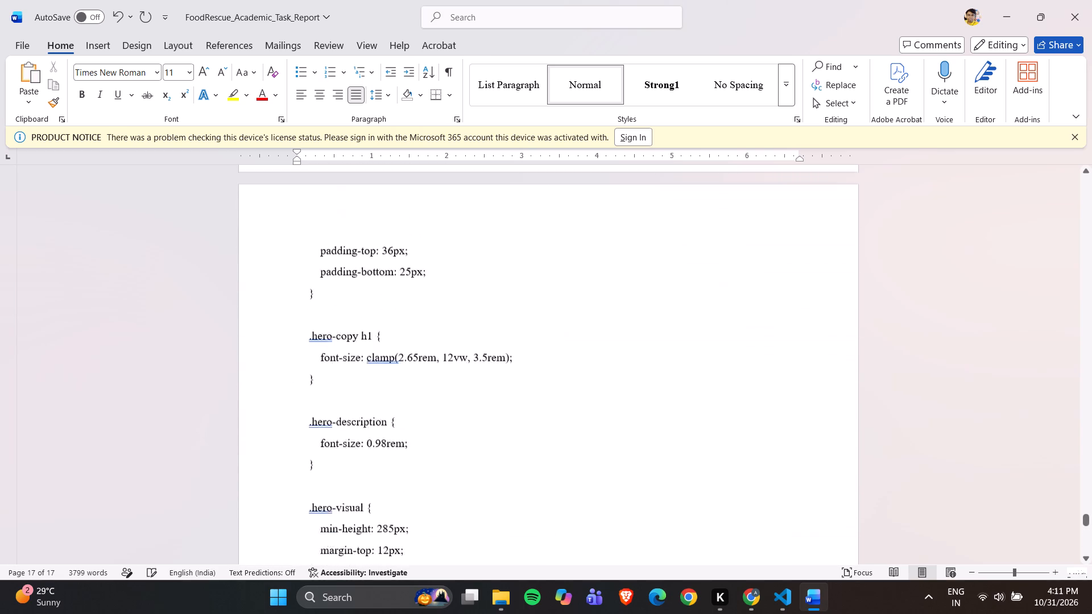
scroll(554, 330, "up", 20)
scroll(554, 330, "up", 18)
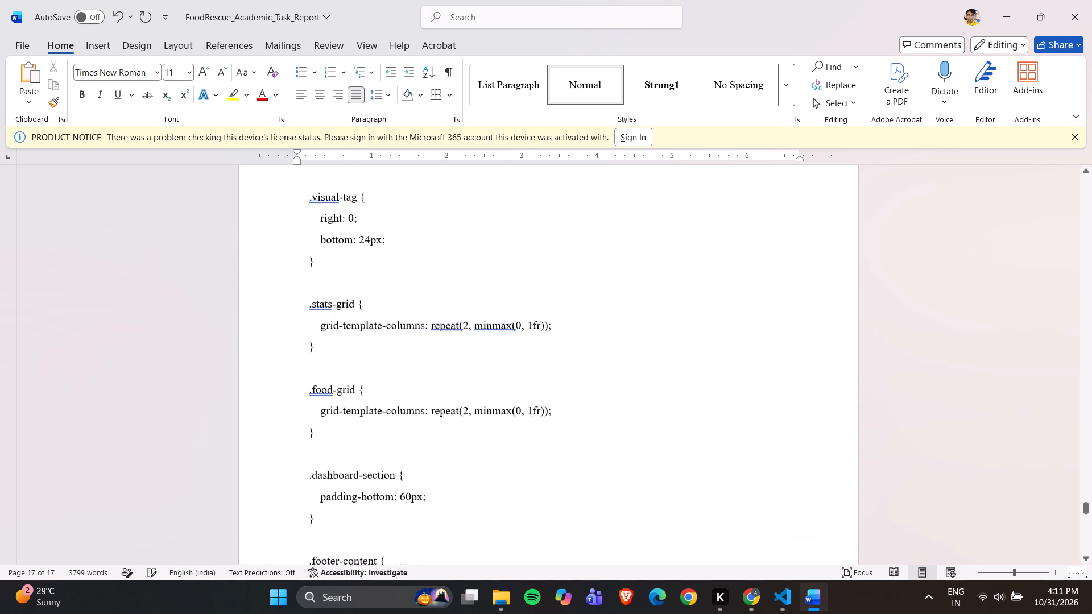
scroll(554, 331, "up", 20)
scroll(554, 331, "up", 18)
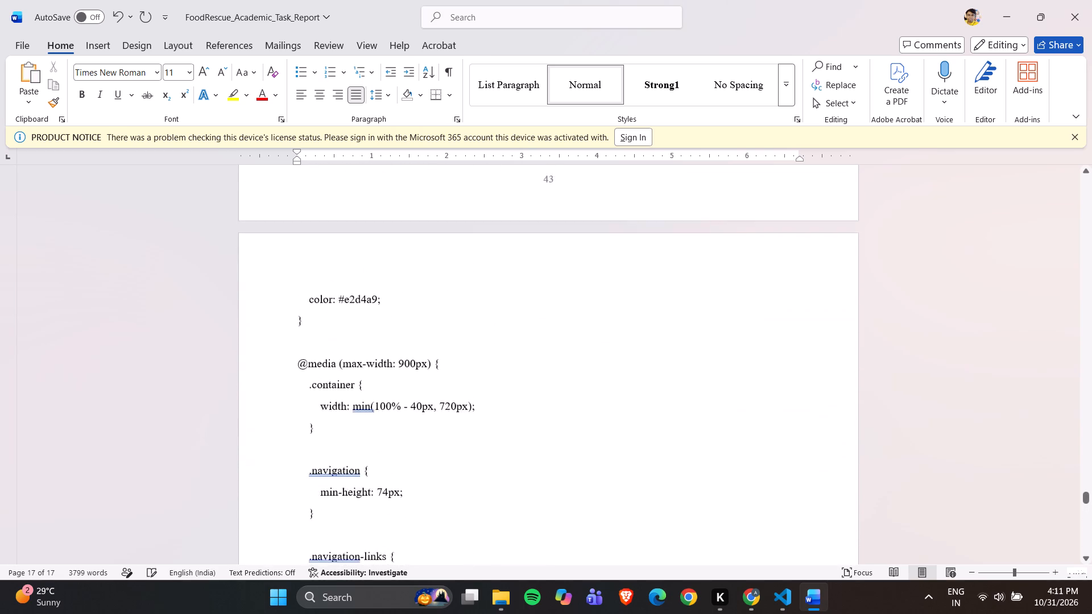
scroll(554, 332, "up", 20)
scroll(554, 332, "up", 17)
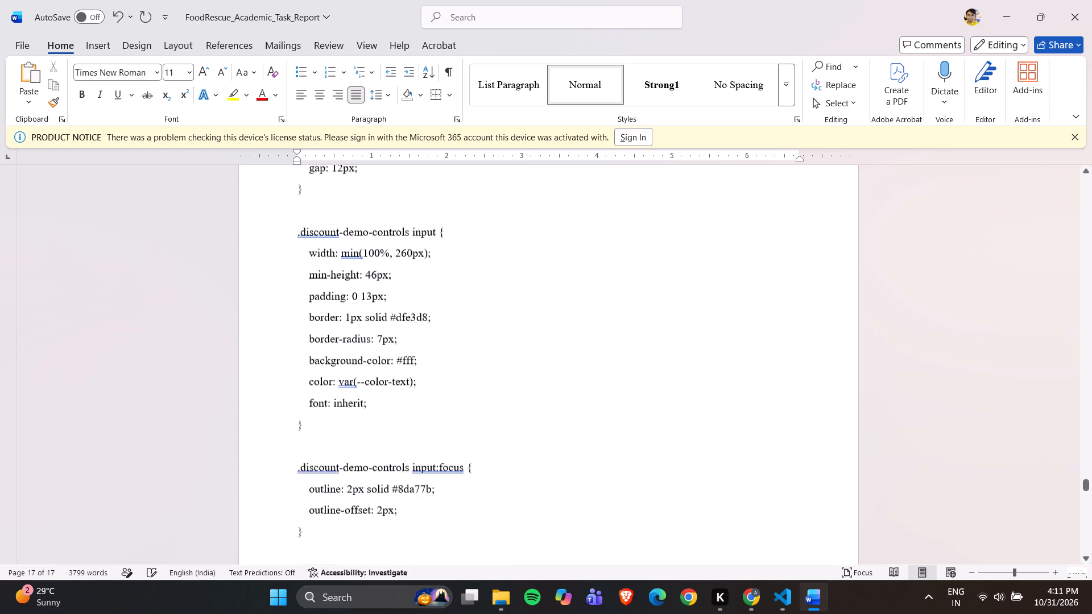
scroll(554, 332, "up", 20)
scroll(554, 332, "up", 17)
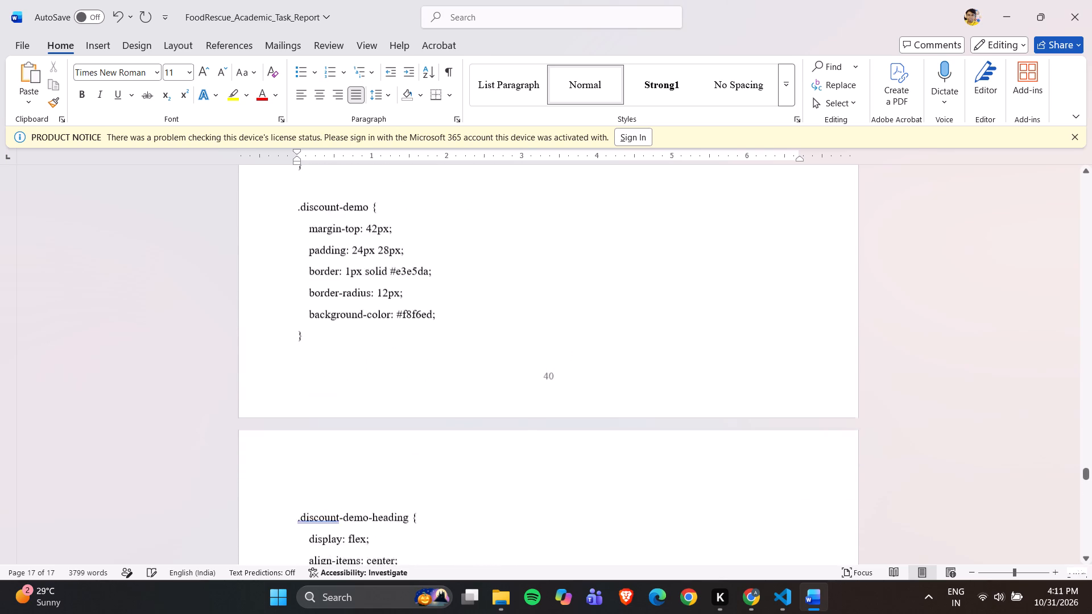
scroll(554, 334, "up", 4)
scroll(554, 334, "up", 20)
scroll(554, 334, "up", 9)
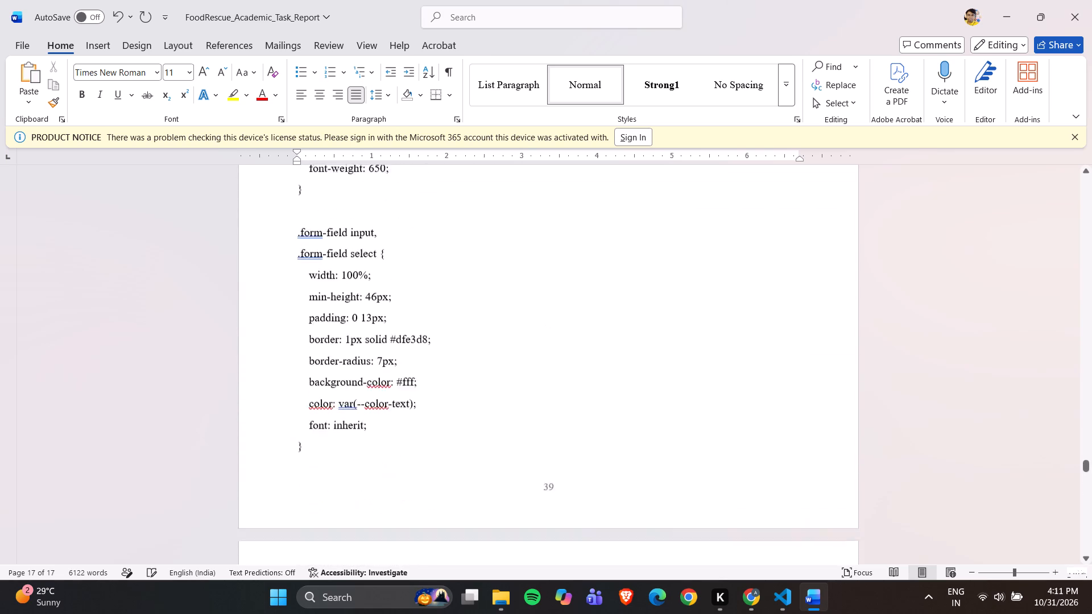
scroll(554, 334, "up", 20)
scroll(554, 334, "up", 18)
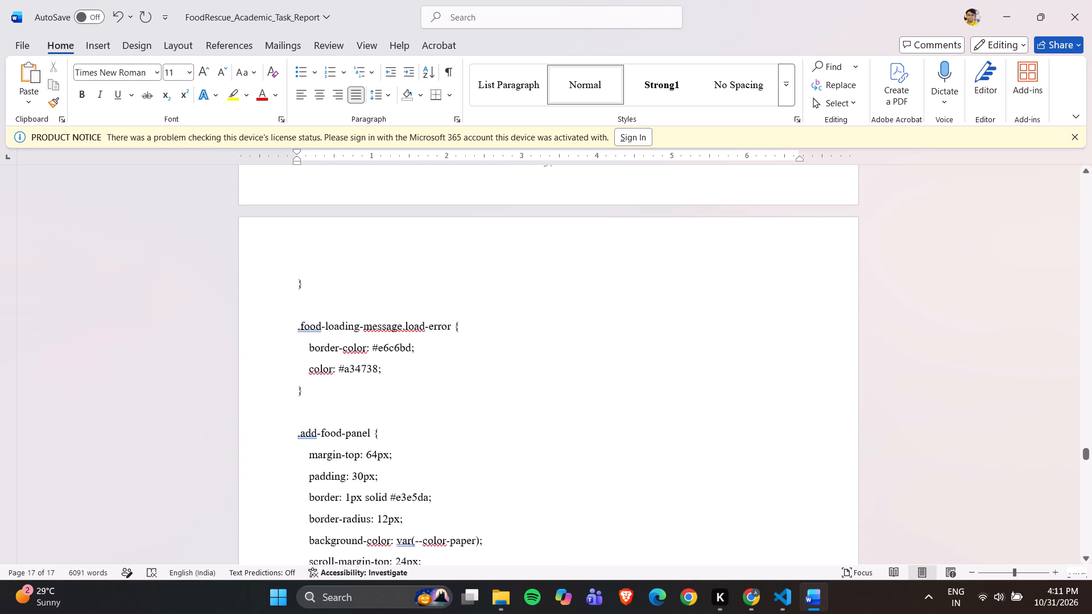
scroll(554, 334, "up", 20)
scroll(554, 334, "up", 18)
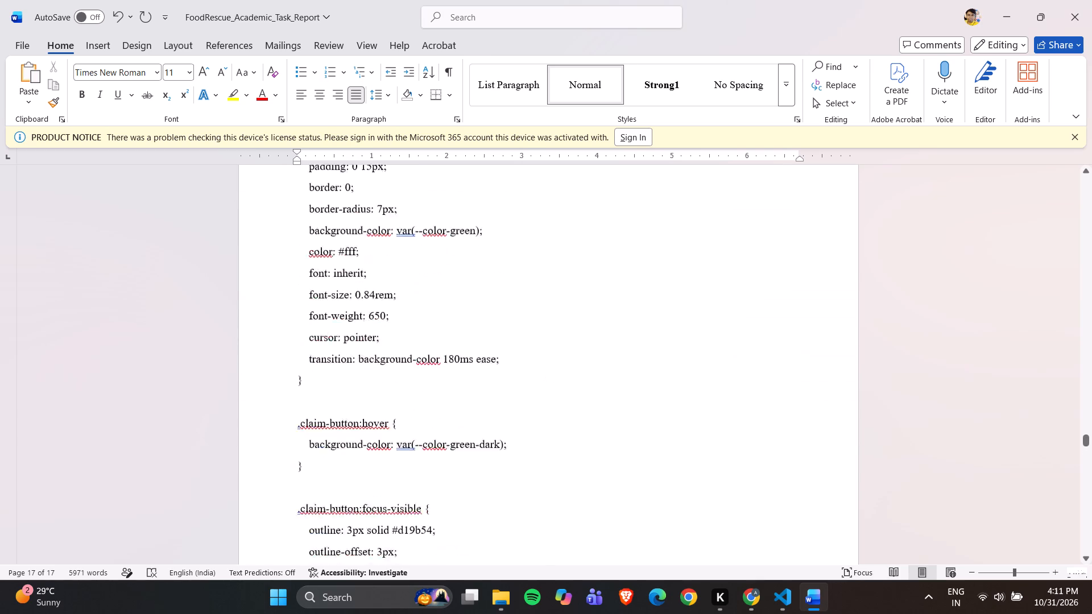
scroll(553, 334, "up", 20)
scroll(553, 334, "up", 18)
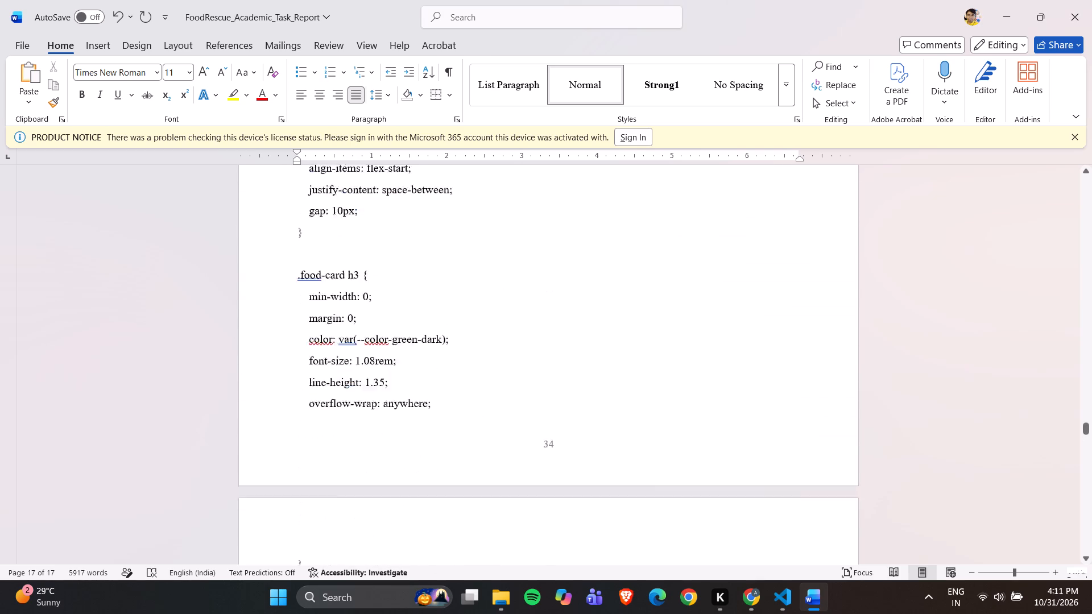
scroll(553, 337, "up", 6)
scroll(552, 337, "up", 20)
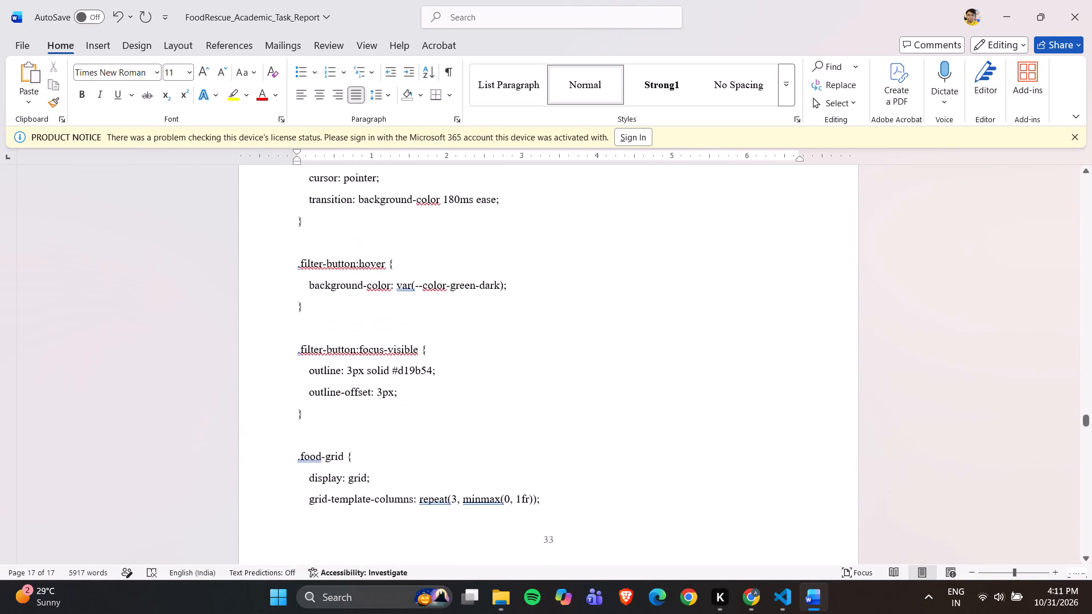
scroll(552, 337, "up", 20)
scroll(552, 337, "up", 14)
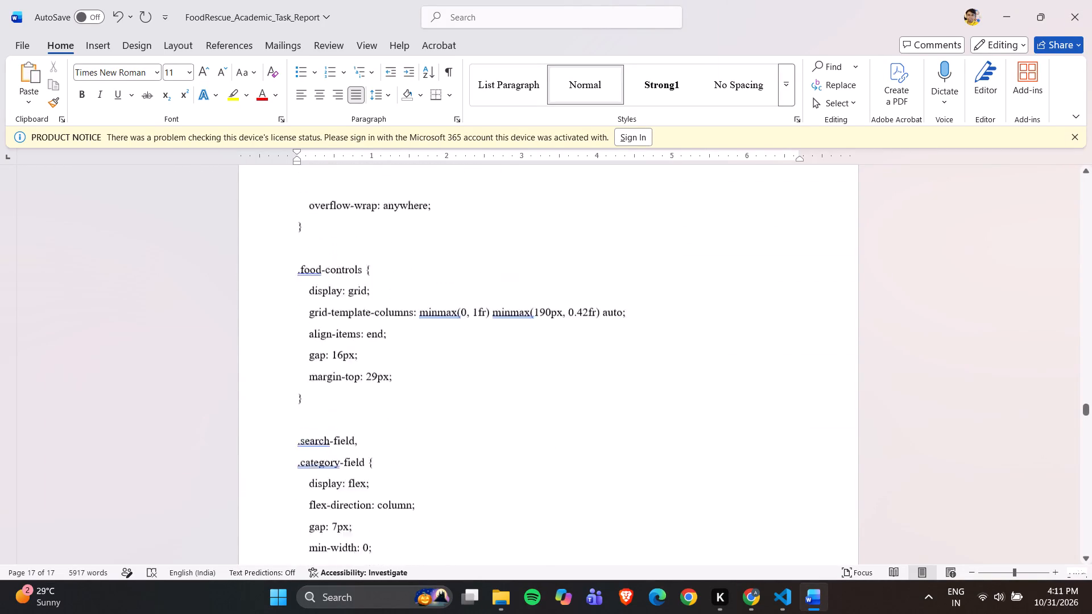
scroll(552, 337, "up", 20)
scroll(552, 337, "up", 14)
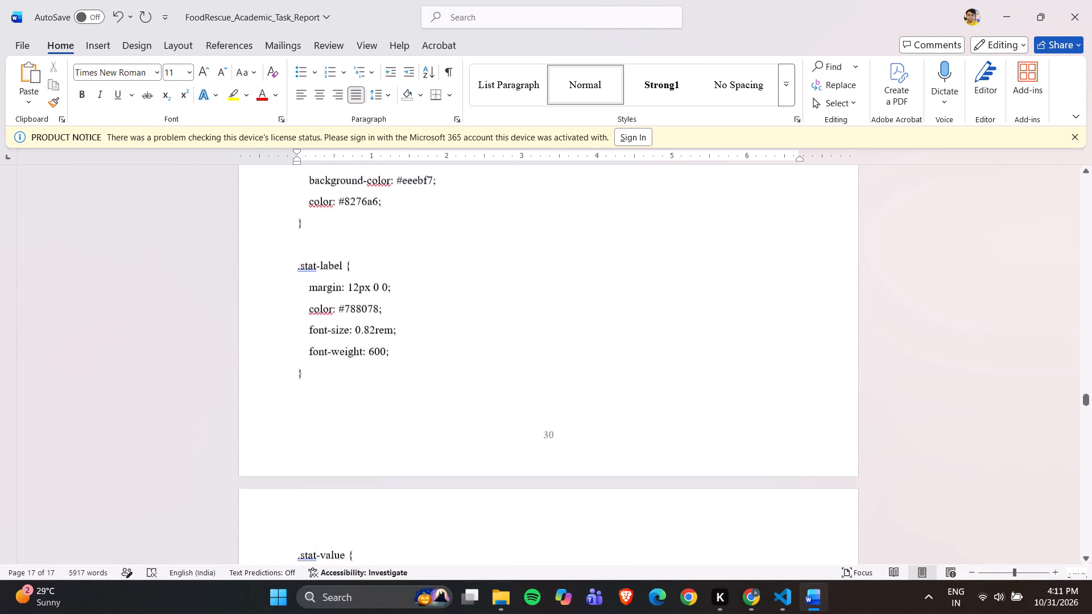
scroll(552, 337, "up", 20)
scroll(552, 337, "up", 16)
scroll(551, 335, "up", 12)
scroll(551, 335, "up", 20)
scroll(551, 335, "up", 19)
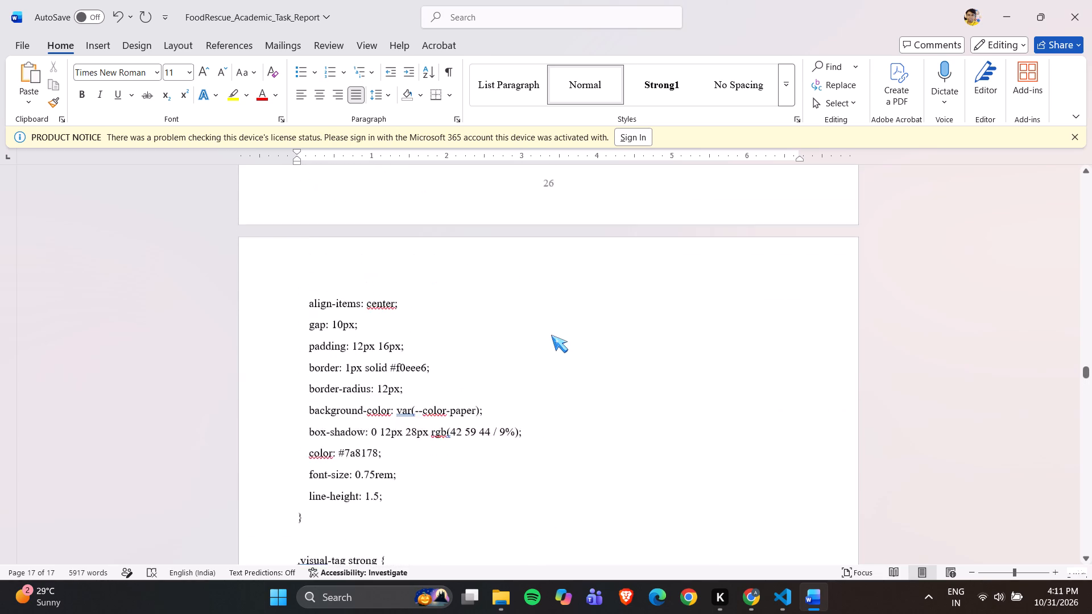
scroll(551, 335, "up", 20)
scroll(551, 335, "up", 20)
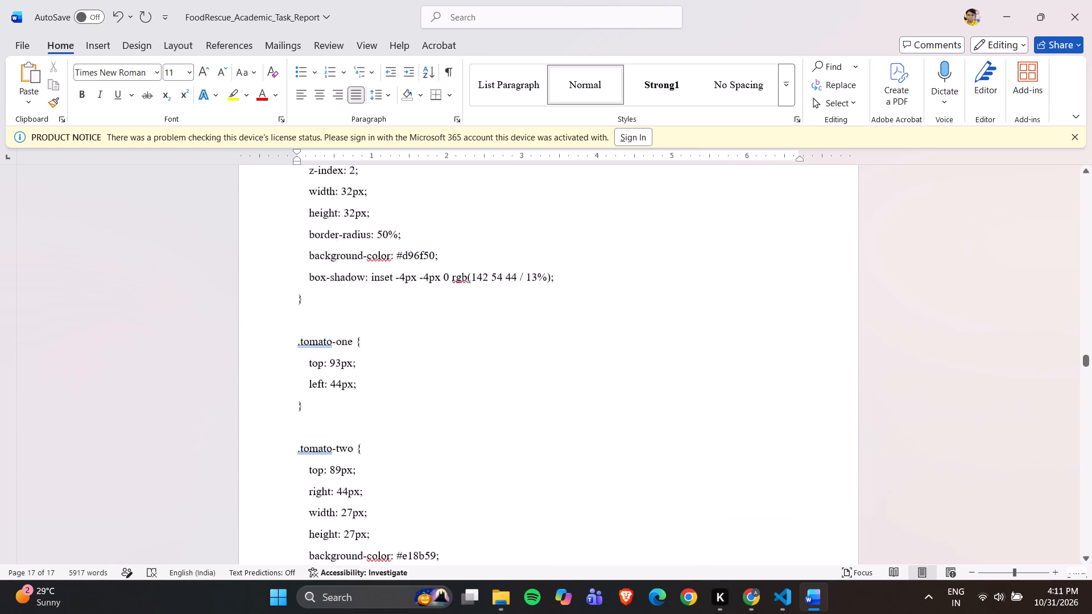
scroll(551, 335, "up", 20)
scroll(551, 335, "up", 20)
scroll(551, 335, "up", 5)
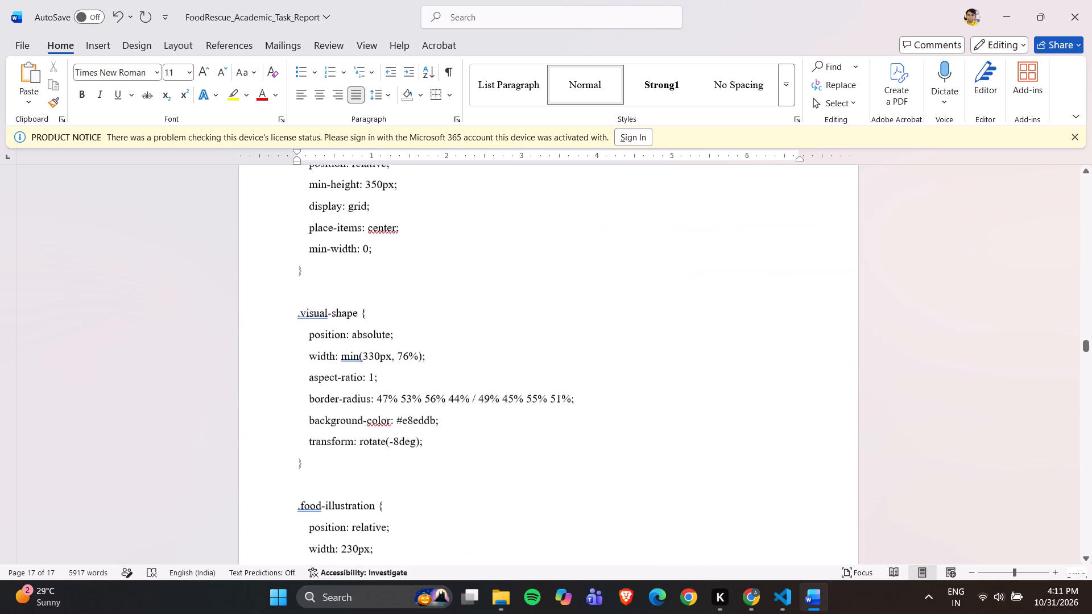
scroll(551, 335, "up", 4)
scroll(551, 335, "up", 20)
scroll(551, 335, "up", 10)
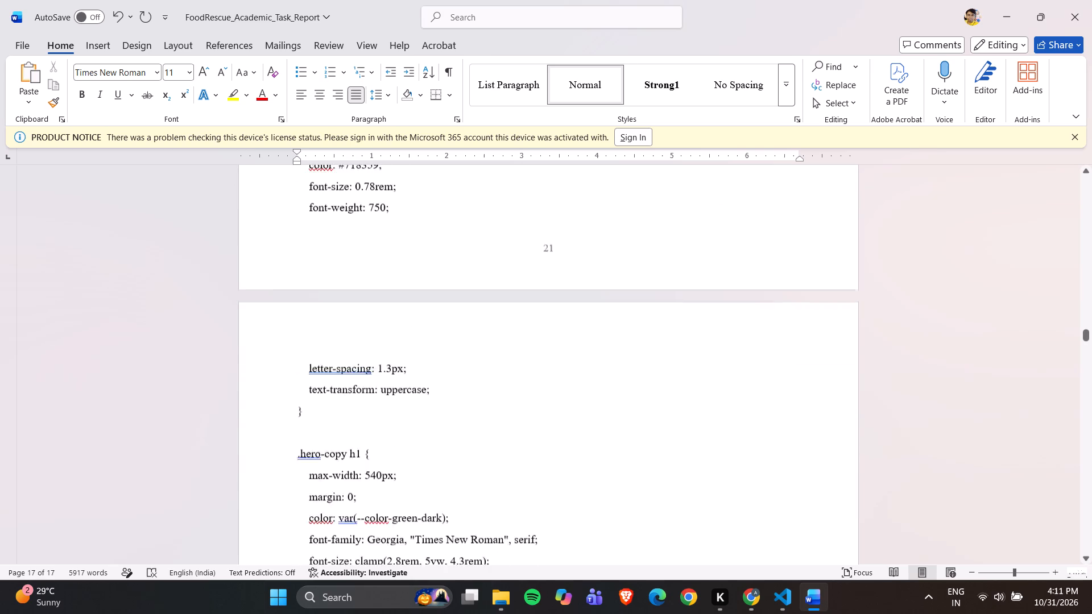
scroll(551, 336, "up", 12)
scroll(551, 336, "up", 20)
scroll(551, 336, "up", 9)
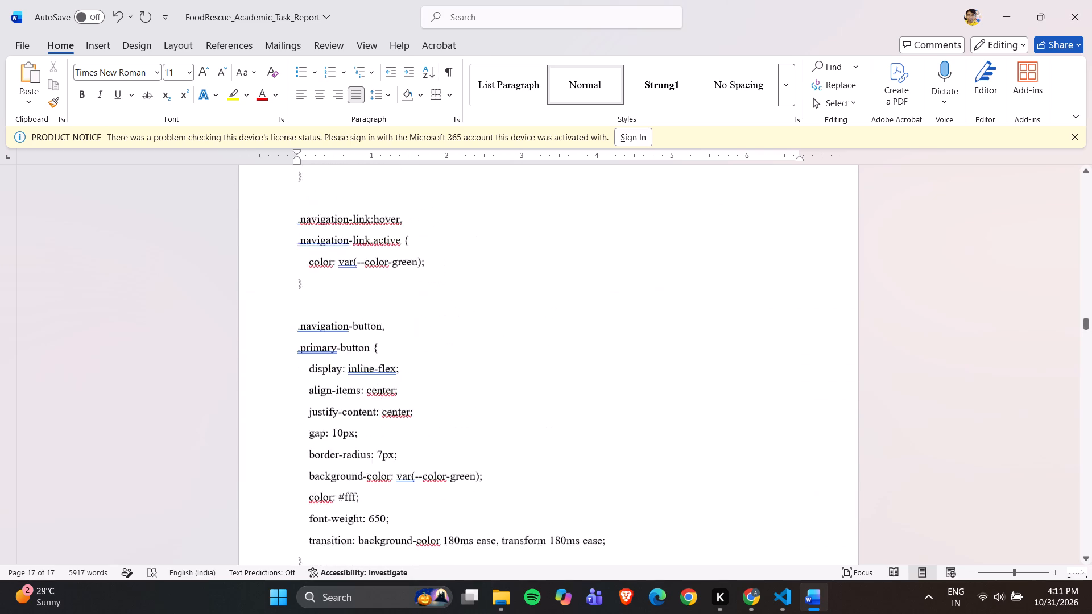
scroll(551, 336, "up", 14)
scroll(551, 336, "up", 20)
scroll(551, 336, "up", 1)
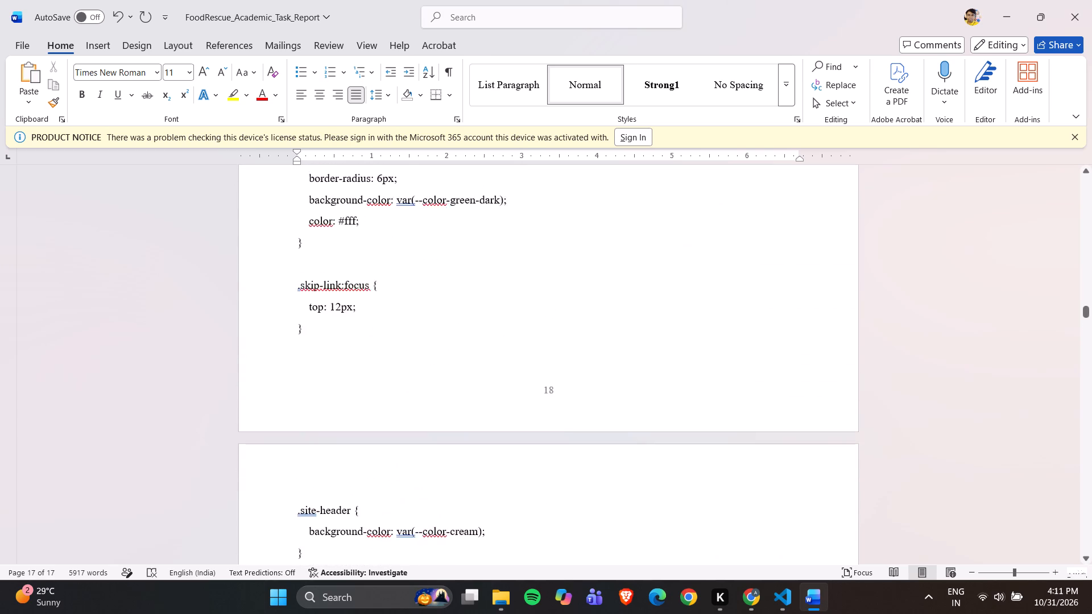
scroll(548, 336, "up", 20)
scroll(548, 336, "up", 17)
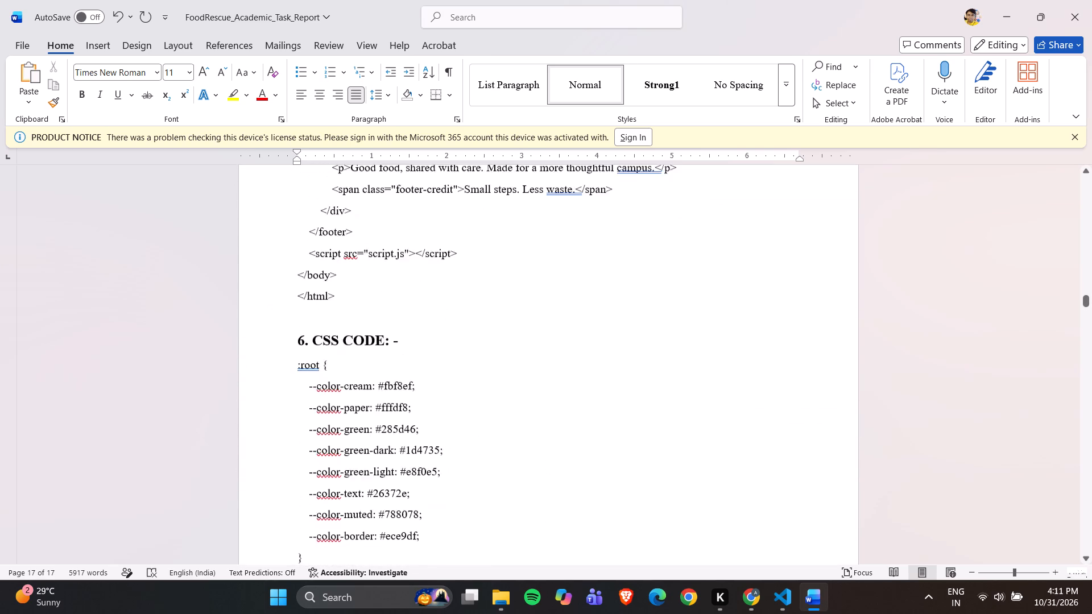
scroll(548, 337, "up", 3)
scroll(548, 337, "down", 8)
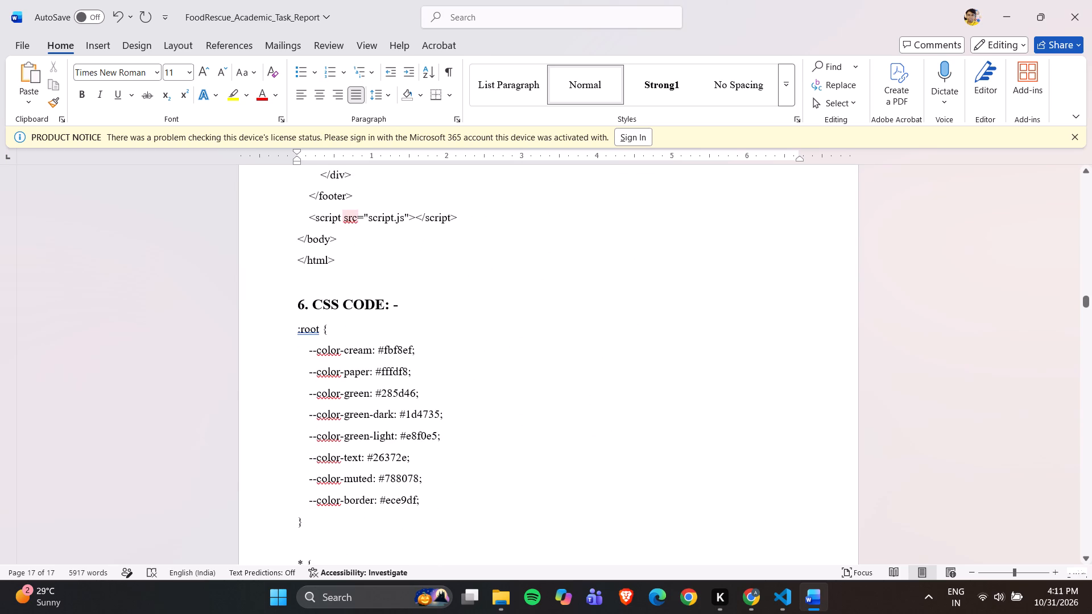
left_click_drag(407, 308, 287, 300)
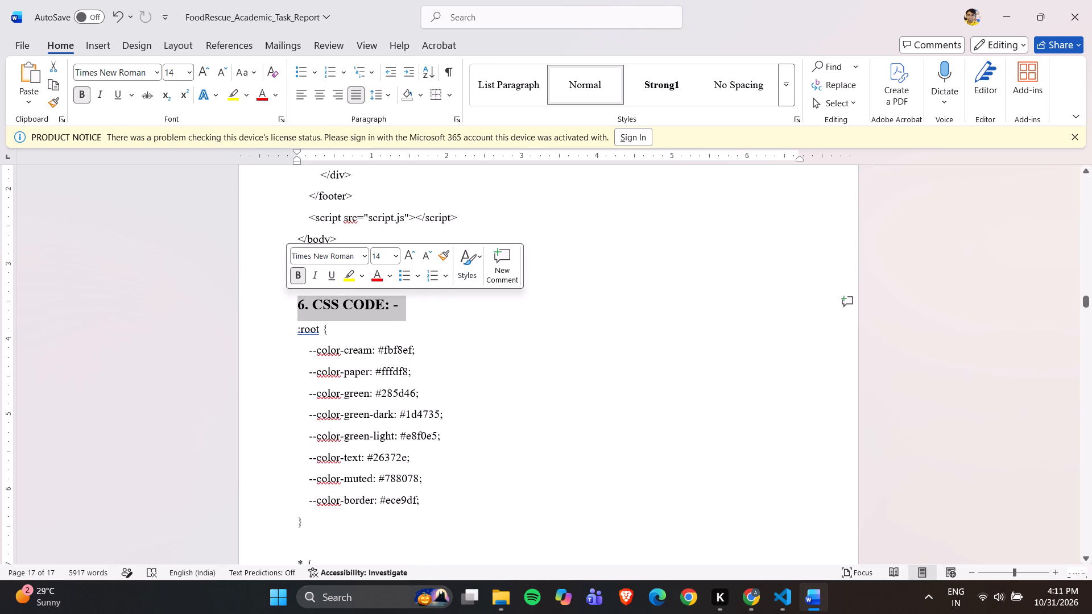
key("ctrl+c")
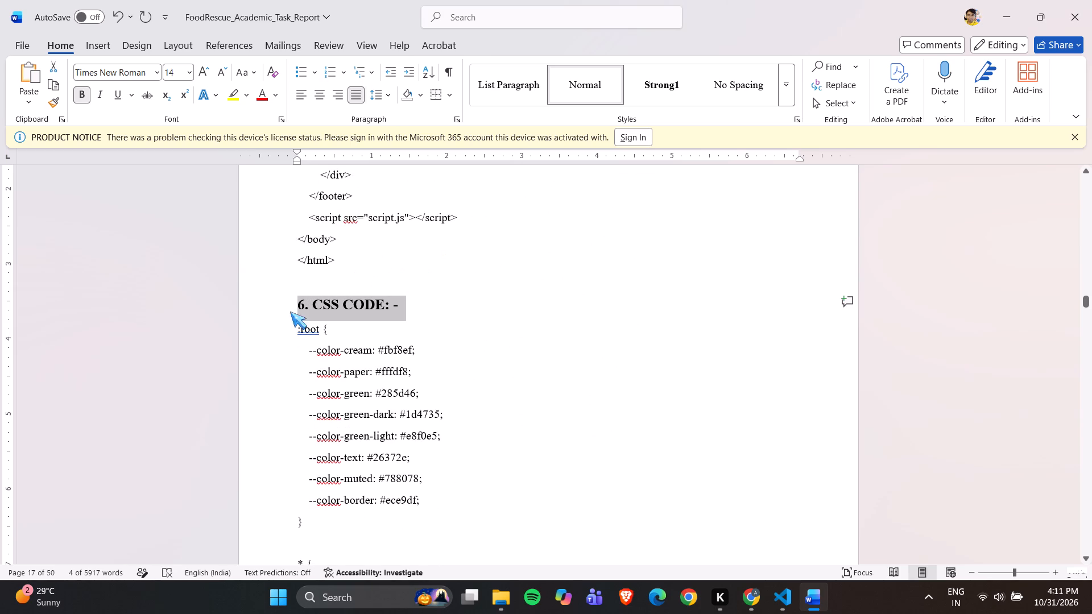
Apply the suggested grammar spacing correction to ":root" below the CSS heading so it reads ": root".
left_click(300, 327)
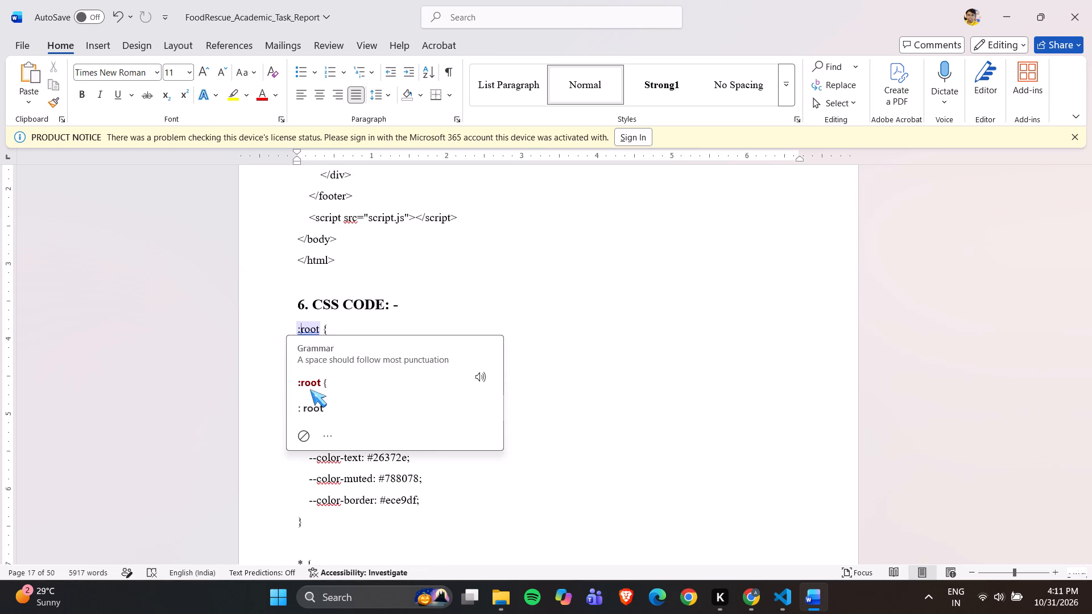
left_click(313, 385)
left_click(313, 400)
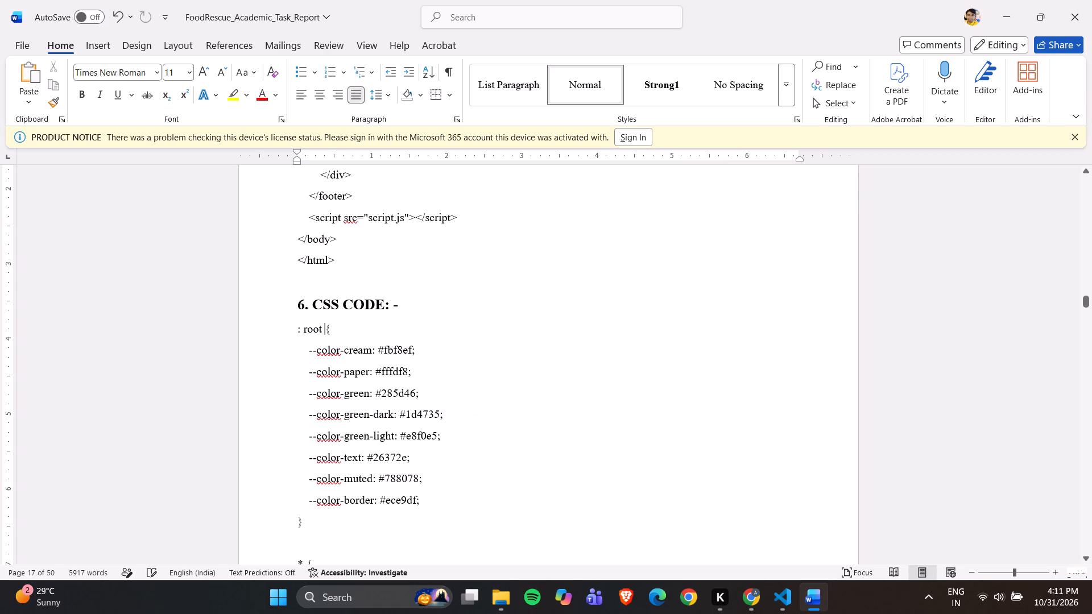
Paste the copied heading below the final closing brace of the CSS code at the end of the report, leaving blank space above it.
scroll(474, 391, "down", 11)
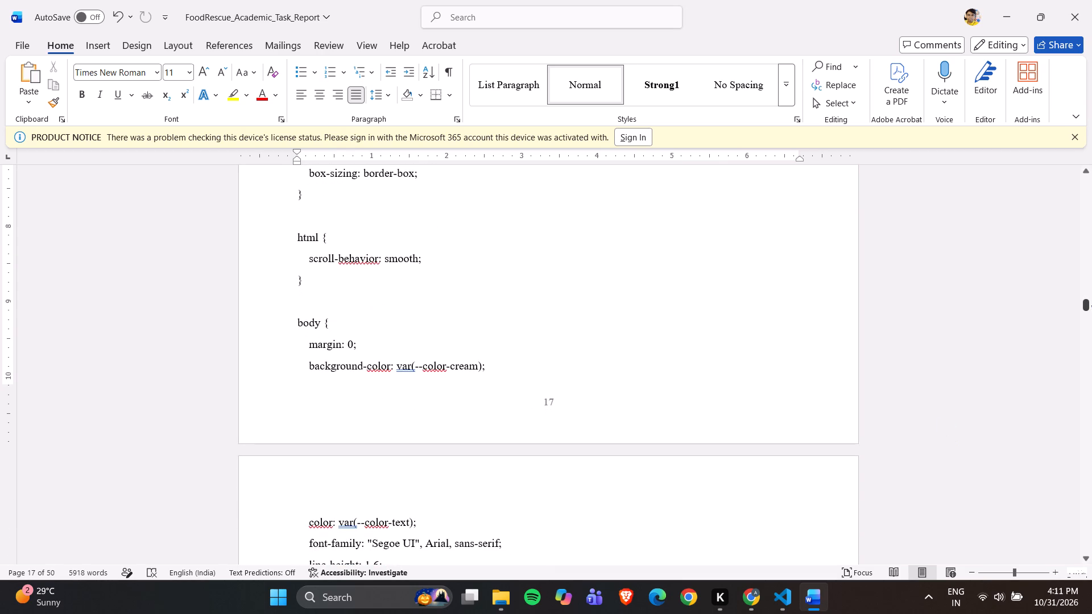
left_click_drag(1085, 306, 1066, 580)
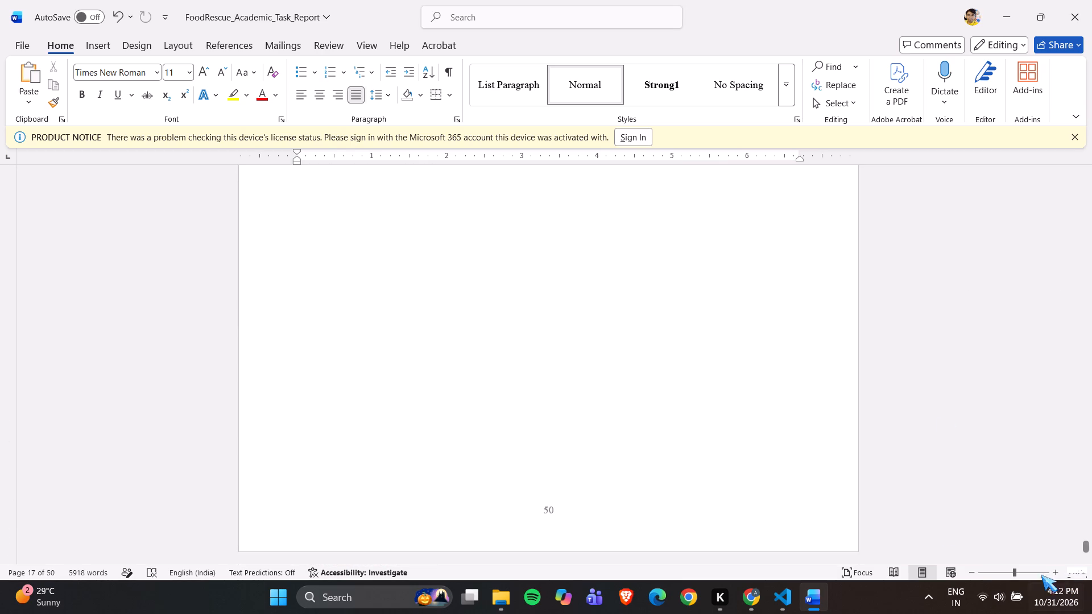
scroll(425, 475, "up", 8)
scroll(392, 437, "down", 3)
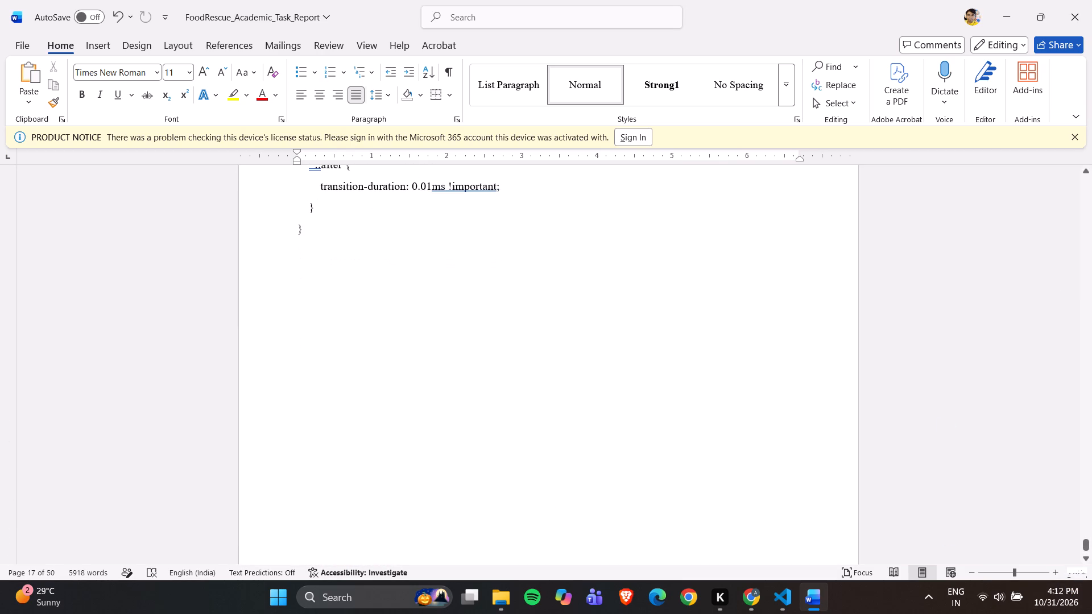
left_click(311, 279)
key("Return")
key("backslash")
key("BackSpace")
key("Return")
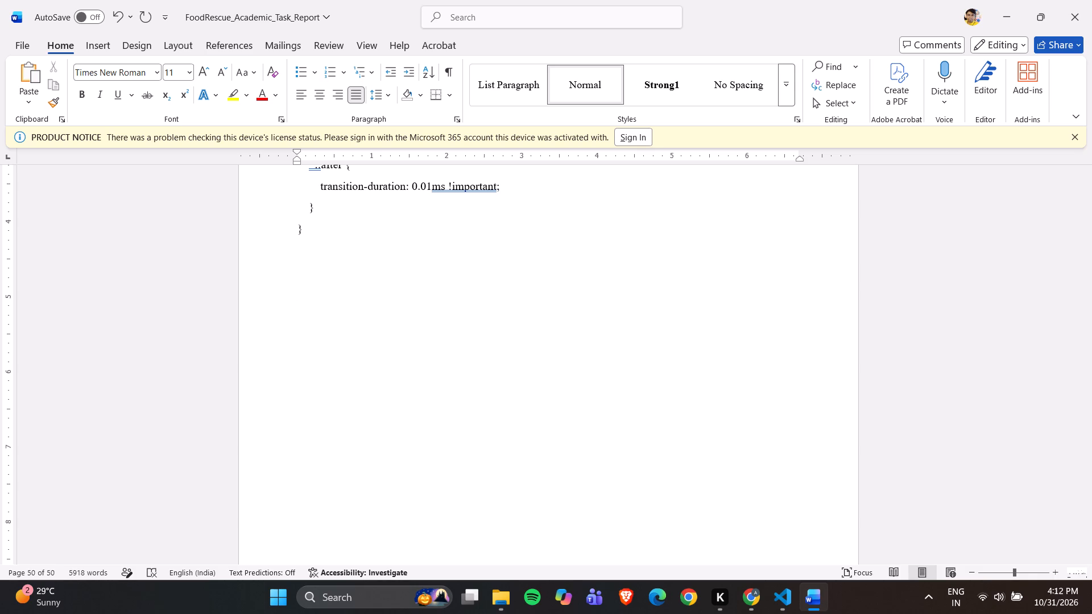
key("ctrl+v")
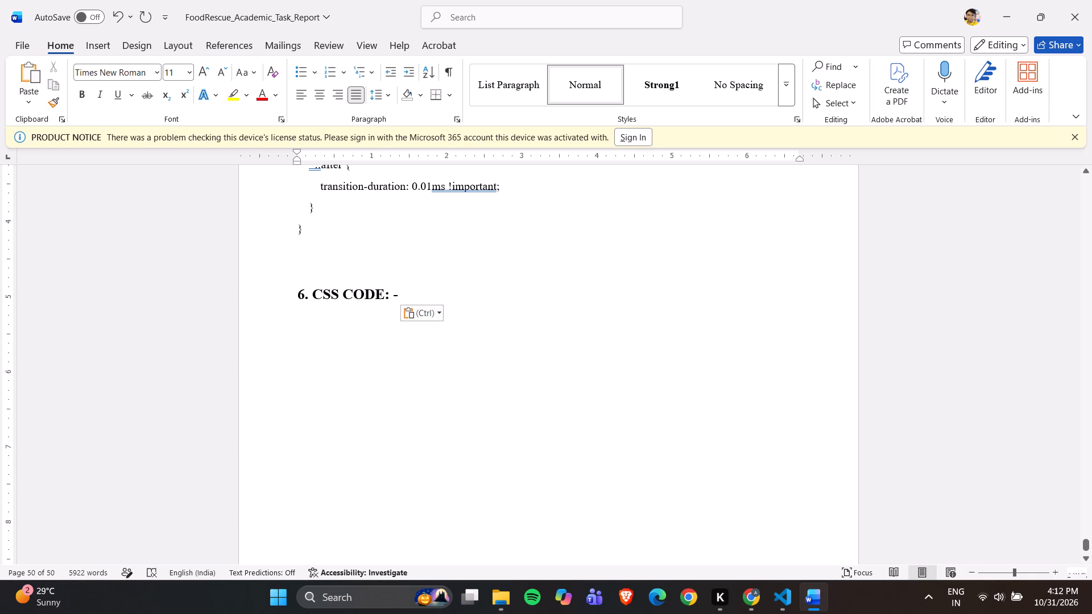
Change "CSS" to "JavaScript" in the pasted heading at the end of the report so it reads "6. JavaScript CODE: -".
left_click(338, 294)
key("BackSpace")
key("BackSpace")
key("BackSpace")
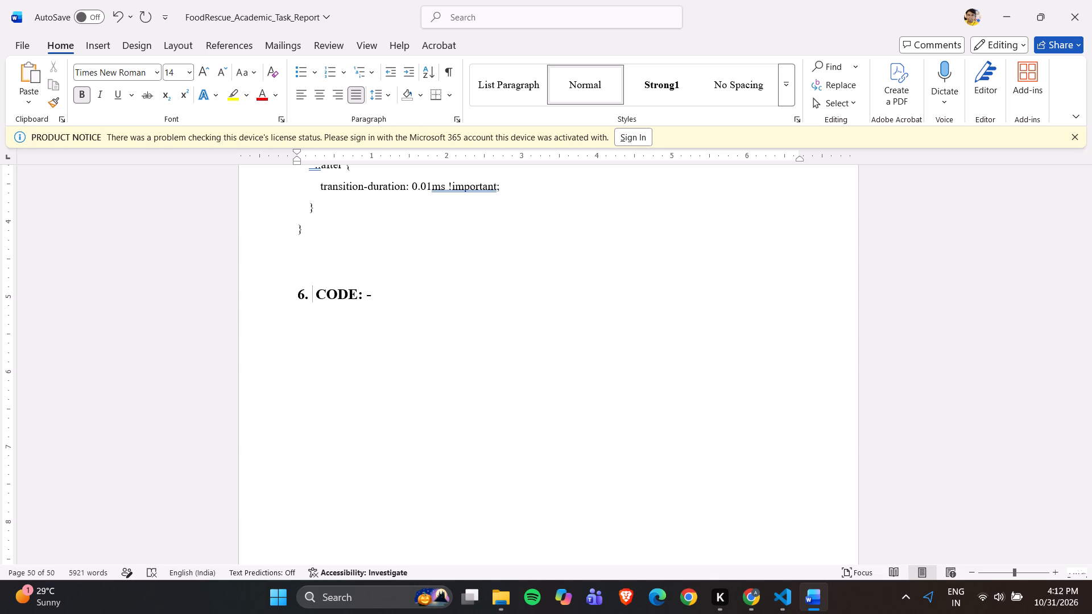
key("j")
key("shift+s")
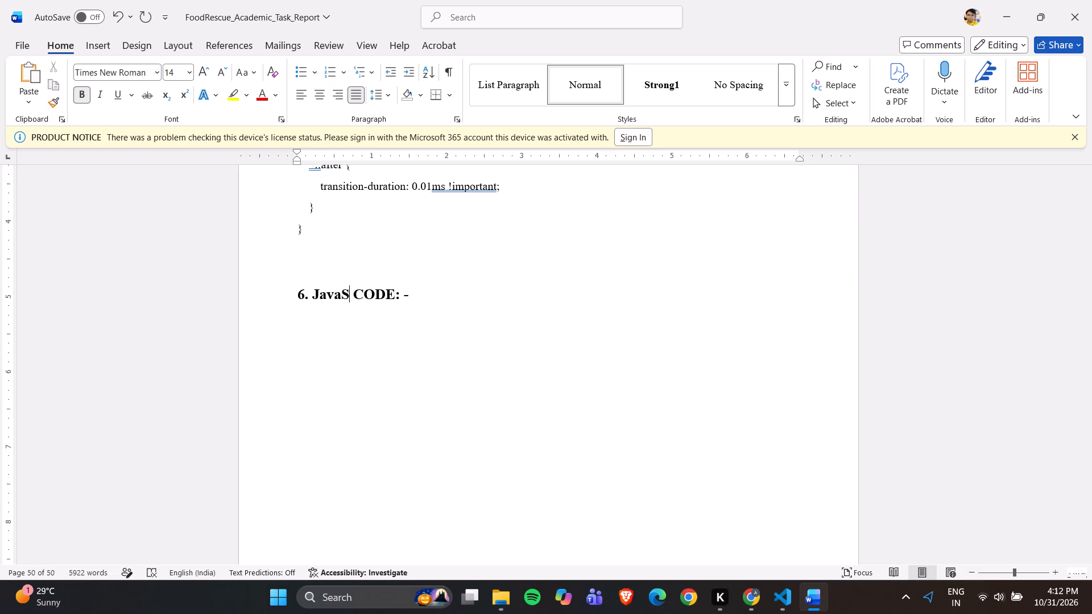
key("c")
type("ript")
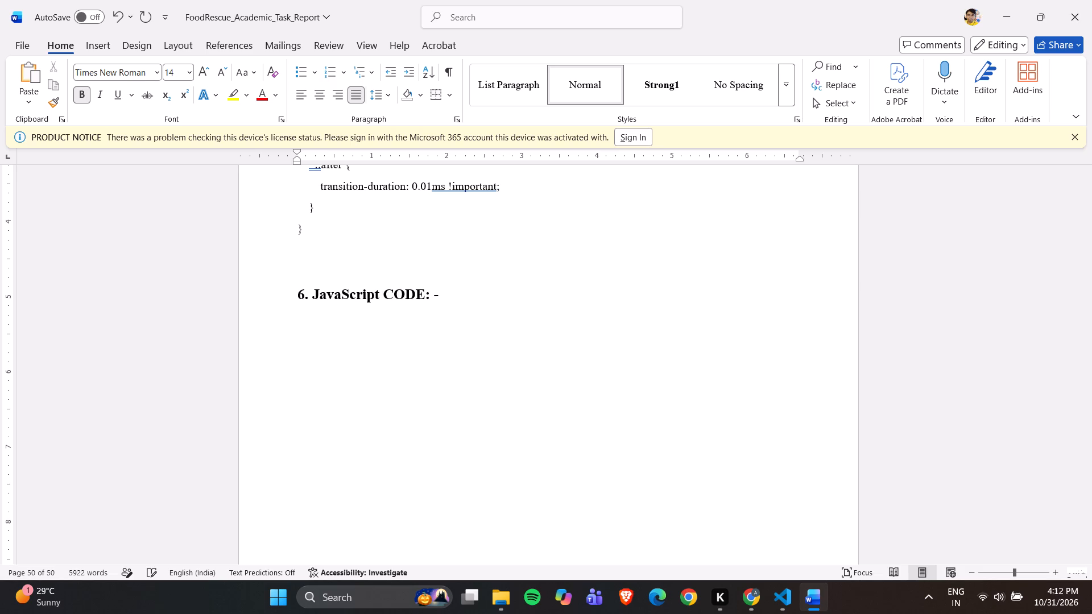
Switch to Visual Studio Code and look through the style.css code down to its last line.
left_click(776, 591)
scroll(561, 363, "down", 11)
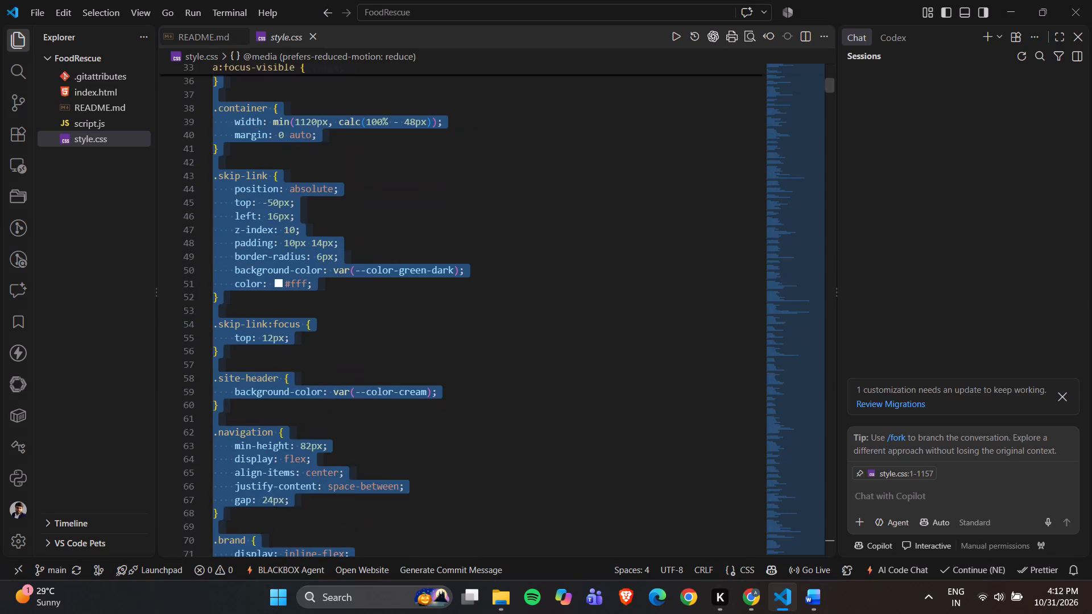
scroll(566, 366, "down", 20)
scroll(566, 366, "down", 20)
scroll(566, 366, "down", 7)
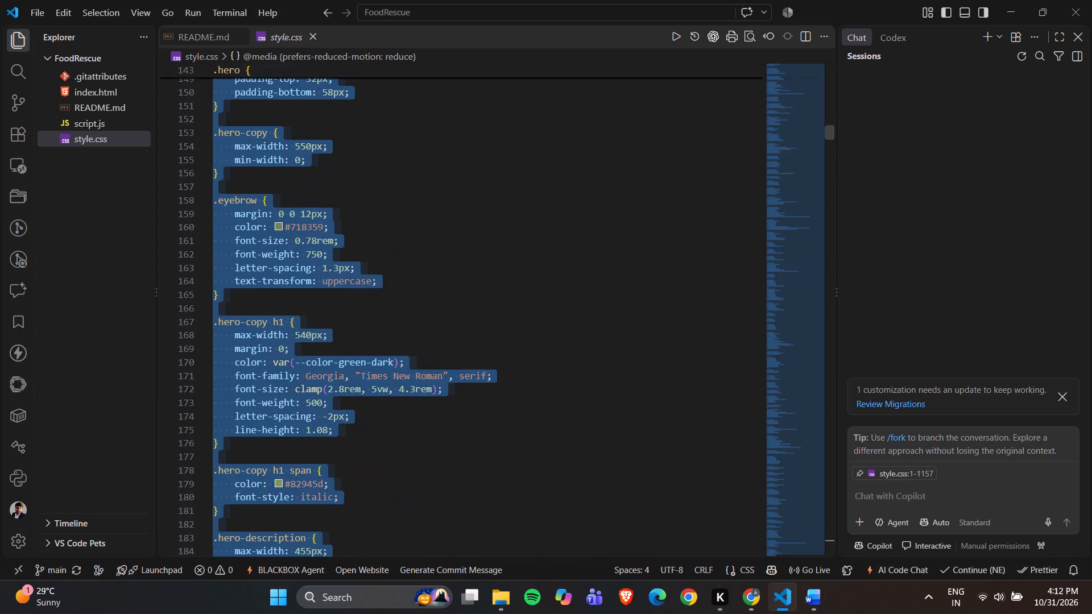
scroll(563, 373, "down", 20)
scroll(563, 373, "down", 20)
scroll(563, 373, "down", 7)
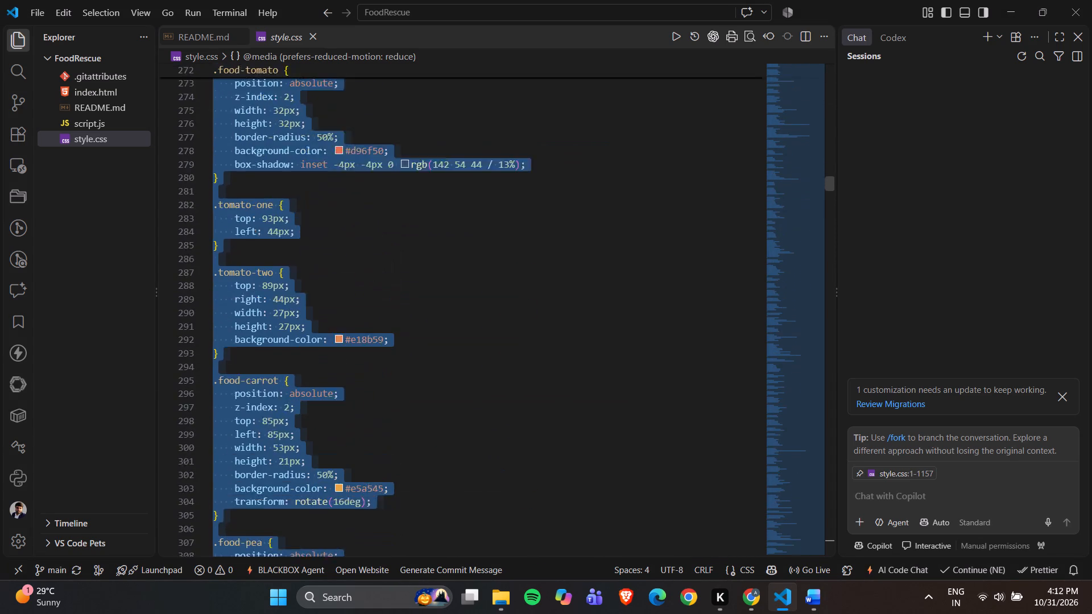
scroll(566, 368, "down", 20)
scroll(566, 368, "down", 20)
scroll(566, 368, "down", 6)
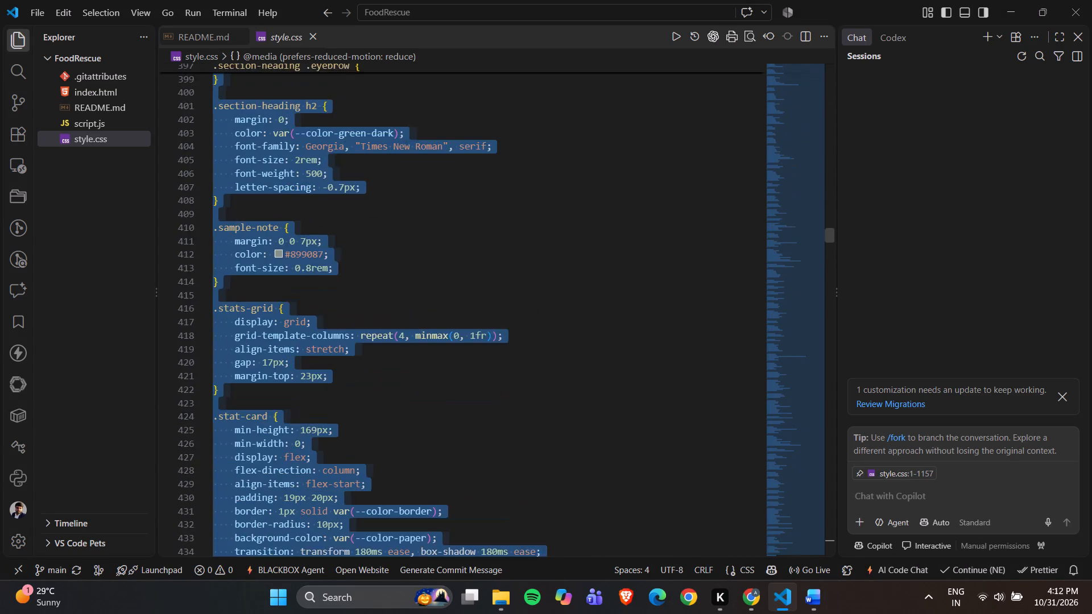
scroll(568, 347, "down", 7)
left_click(579, 403)
scroll(580, 403, "down", 18)
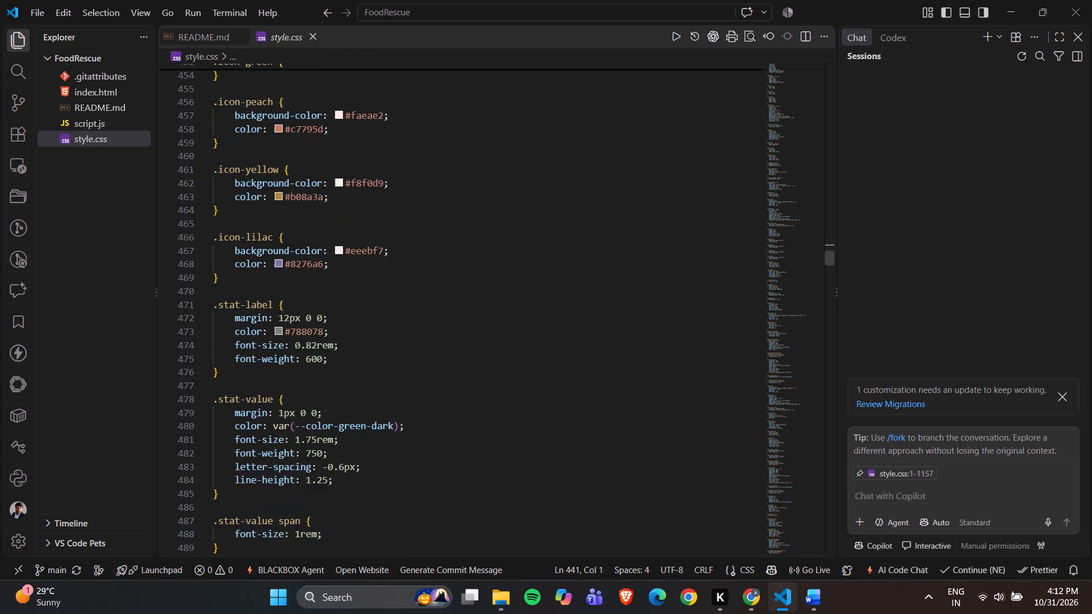
scroll(574, 397, "down", 20)
scroll(574, 397, "down", 19)
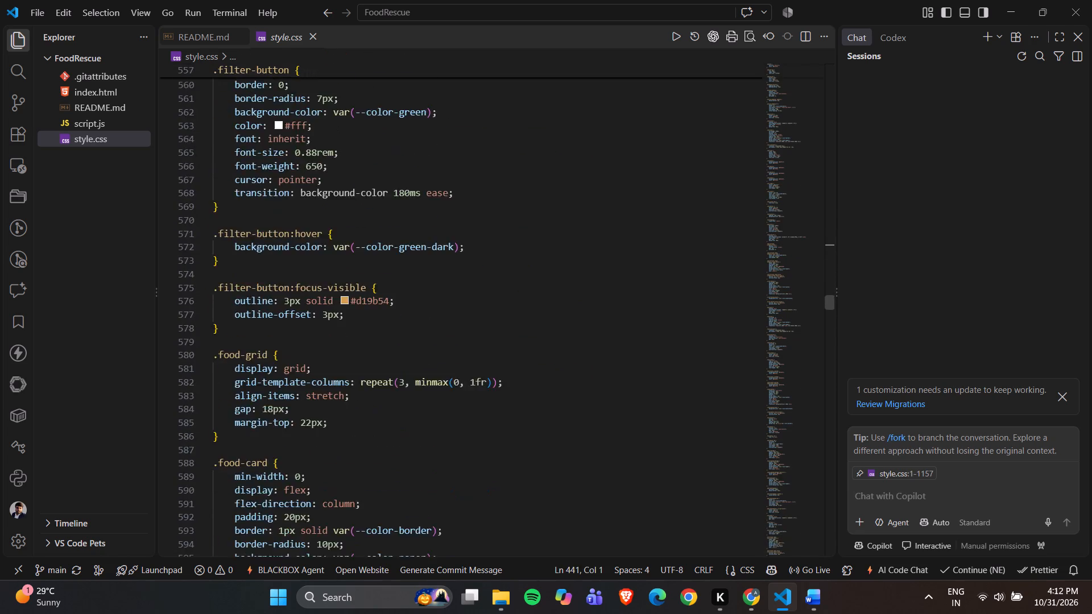
scroll(553, 381, "down", 15)
scroll(540, 376, "down", 19)
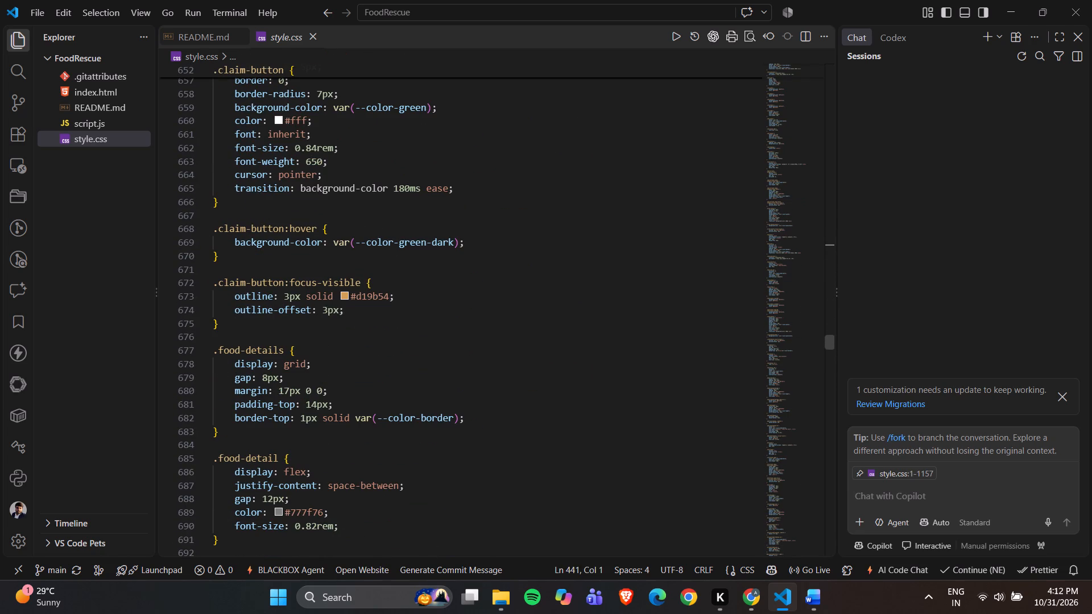
left_click_drag(832, 345, 806, 546)
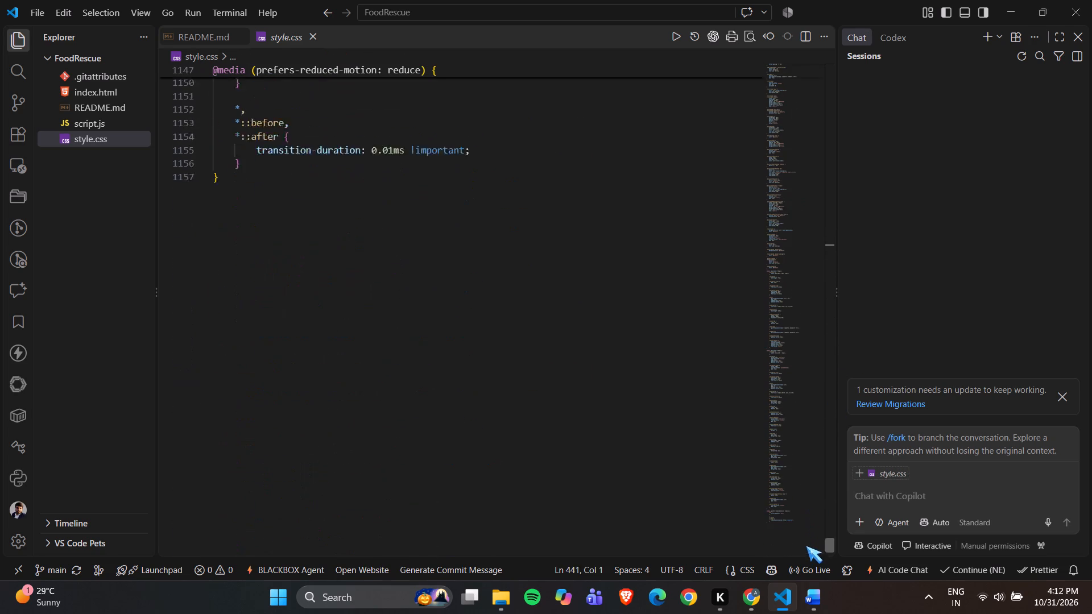
left_click_drag(806, 546, 803, 533)
Copy the entire script.js code from Visual Studio Code and paste it below the "6. JavaScript CODE: -" heading in the Word report.
left_click(114, 122)
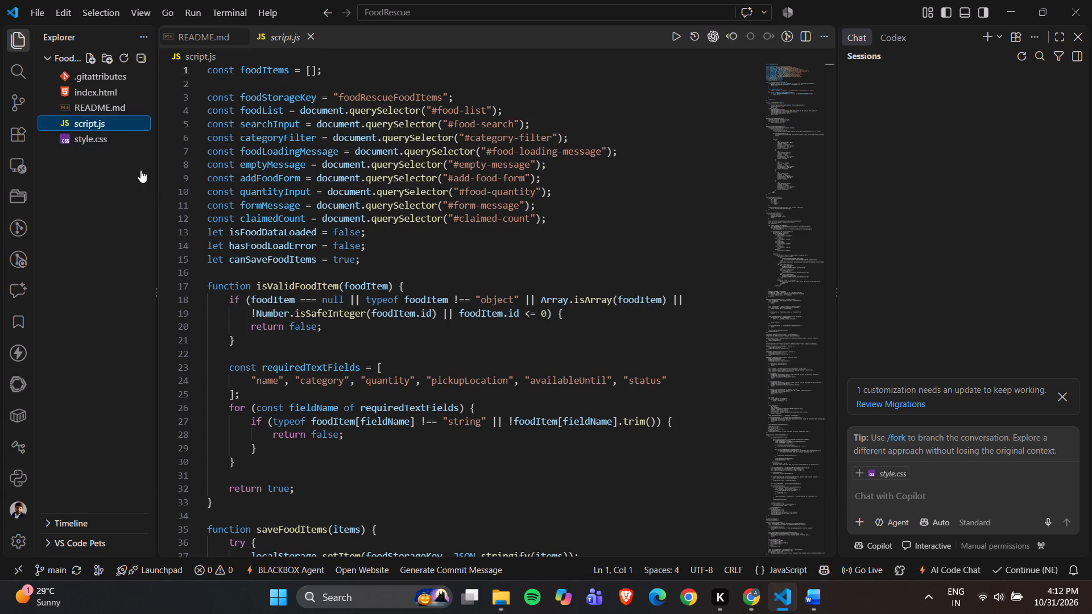
scroll(755, 392, "down", 6)
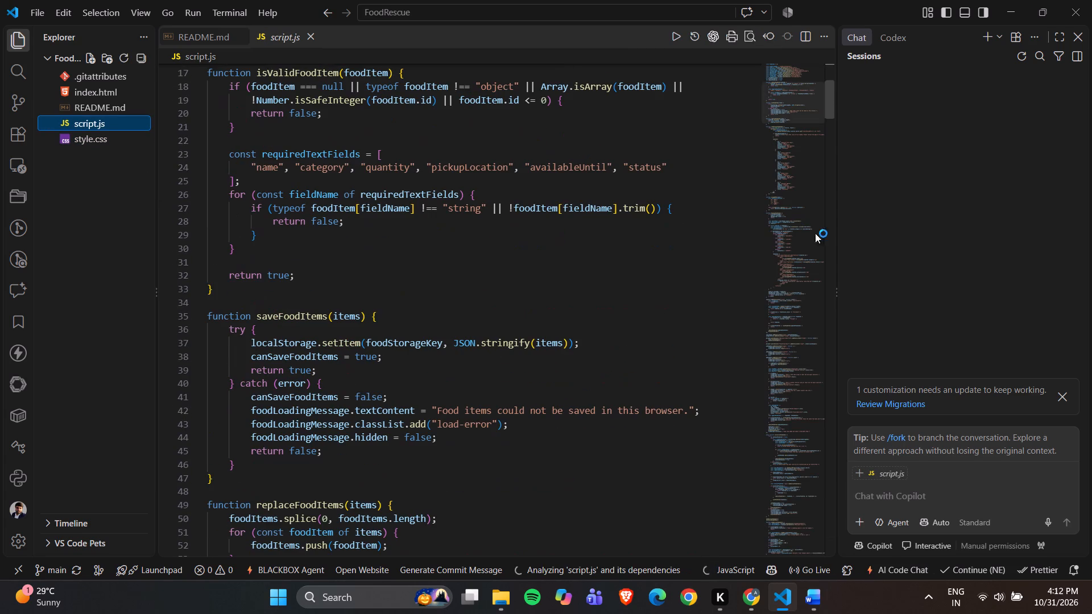
left_click_drag(829, 113, 796, 563)
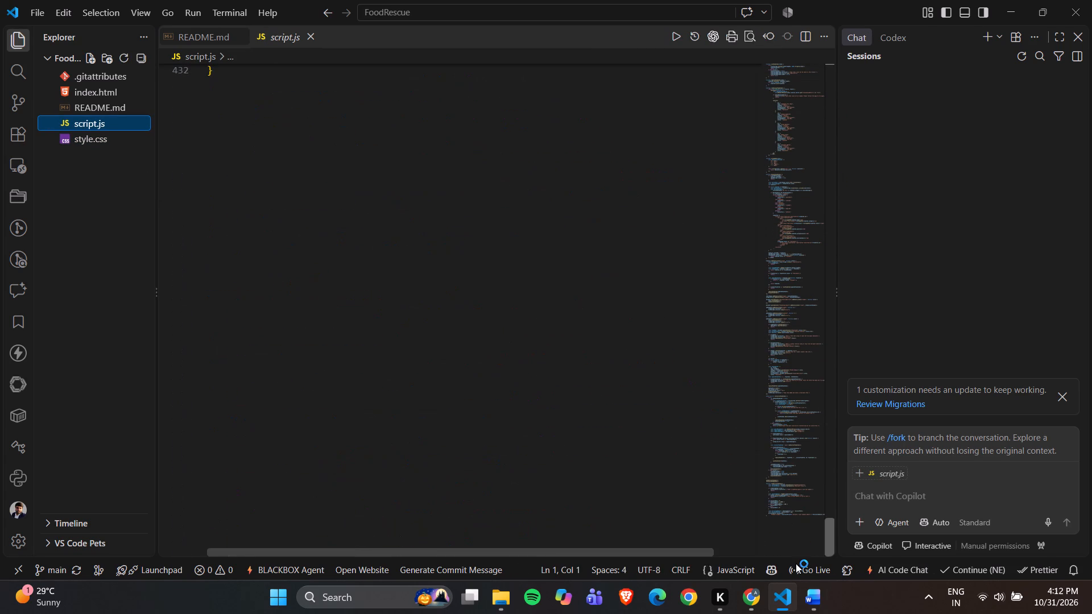
left_click_drag(796, 563, 787, 515)
left_click(681, 383)
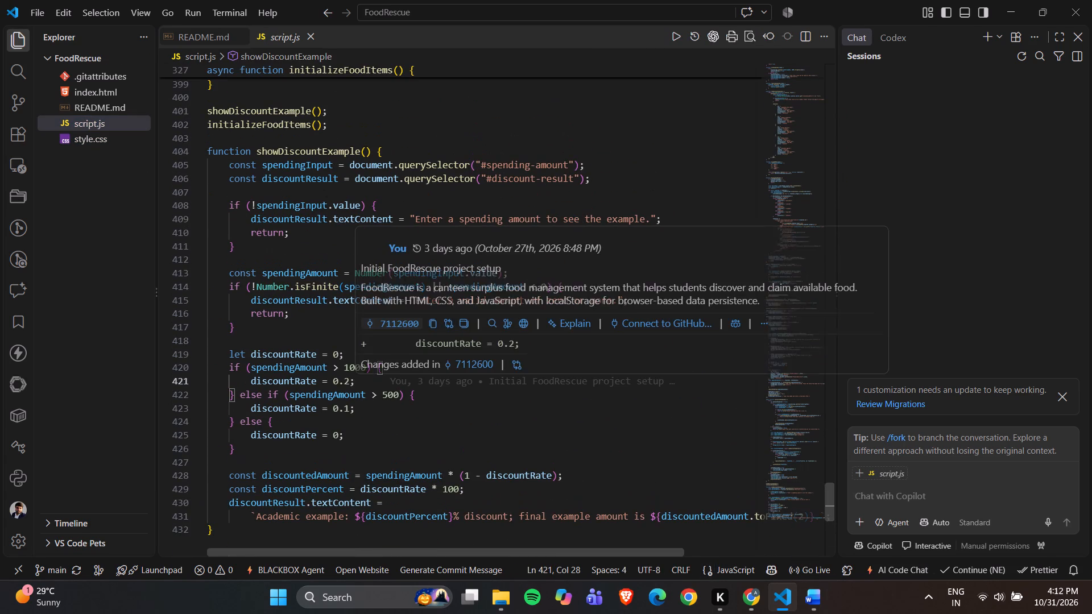
key("ctrl+a")
key("ctrl+c")
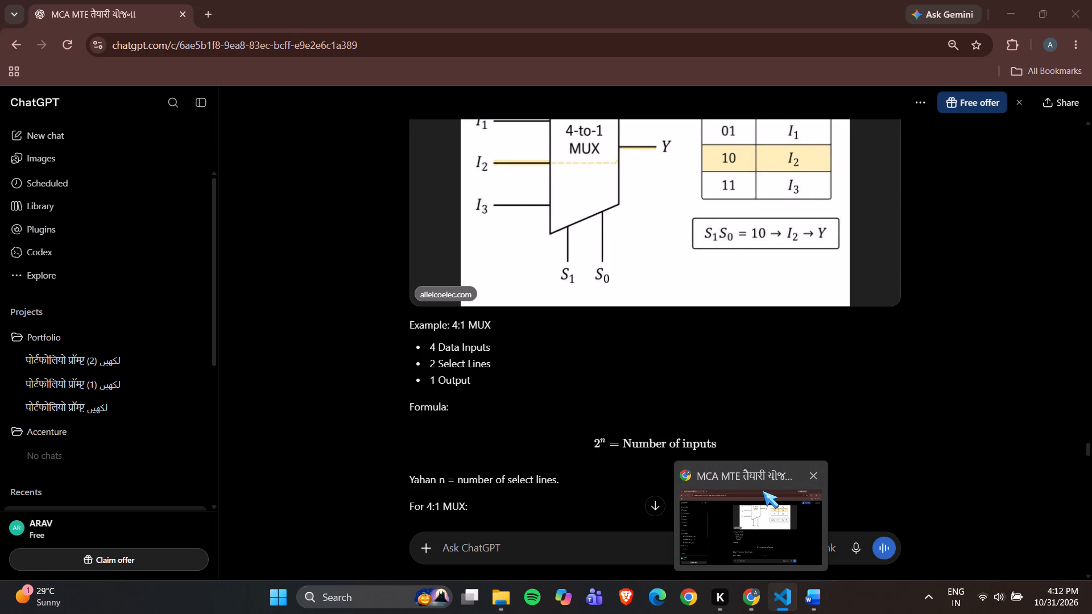
left_click(834, 534)
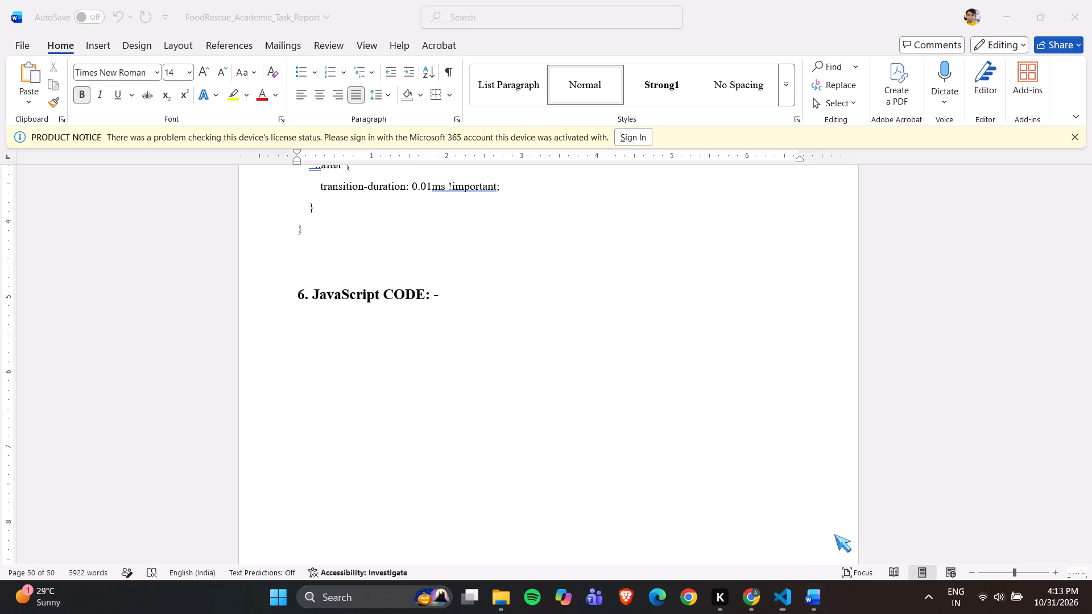
left_click(496, 313)
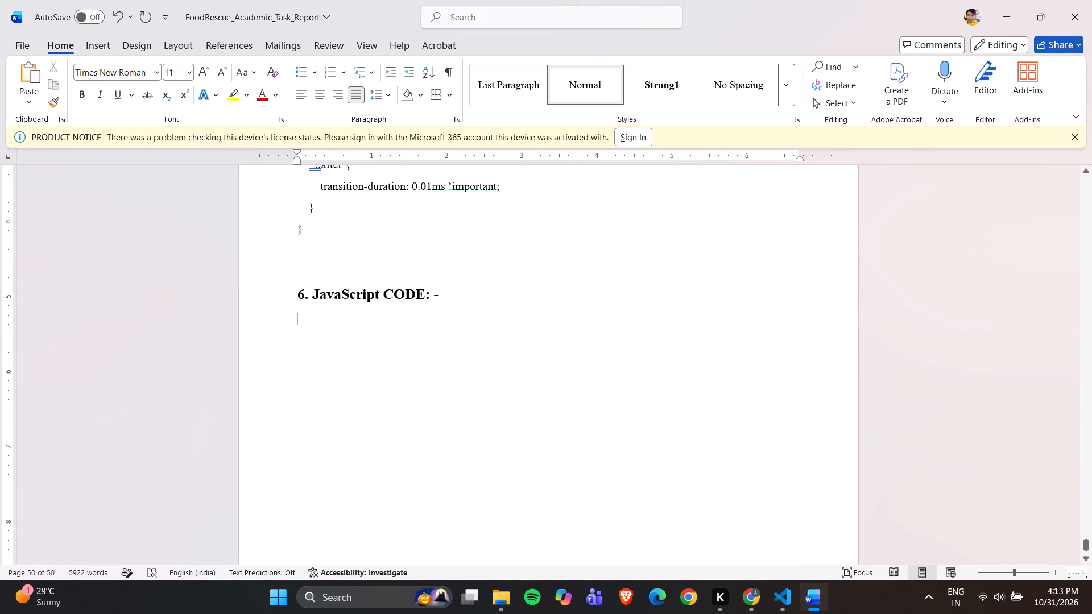
key("ctrl+v")
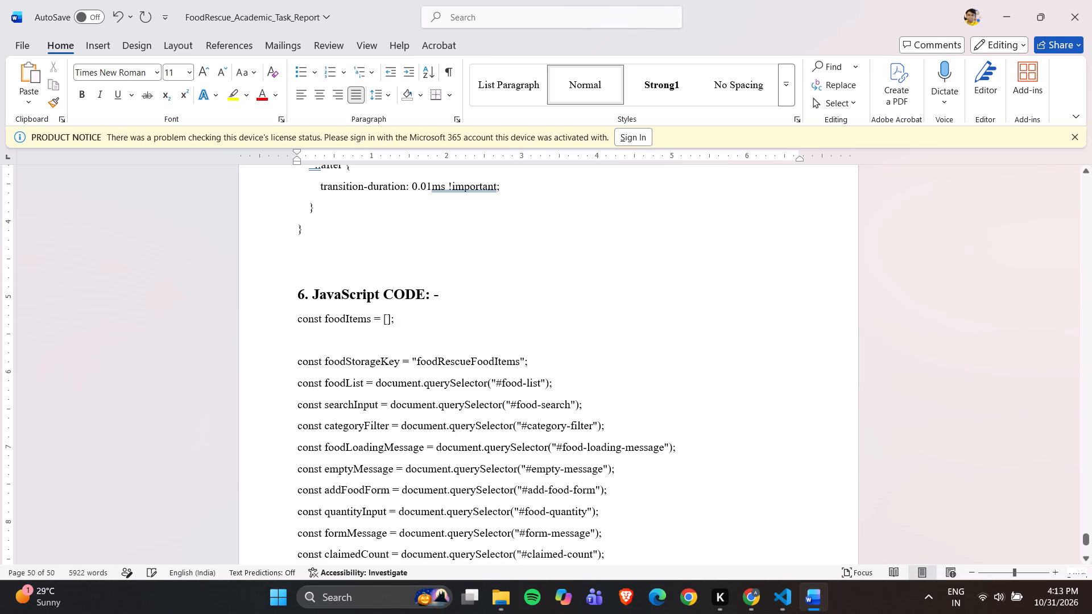
Review the pasted JavaScript code in the report, going from its end back through the preceding pages.
scroll(492, 315, "down", 4)
scroll(492, 315, "up", 3)
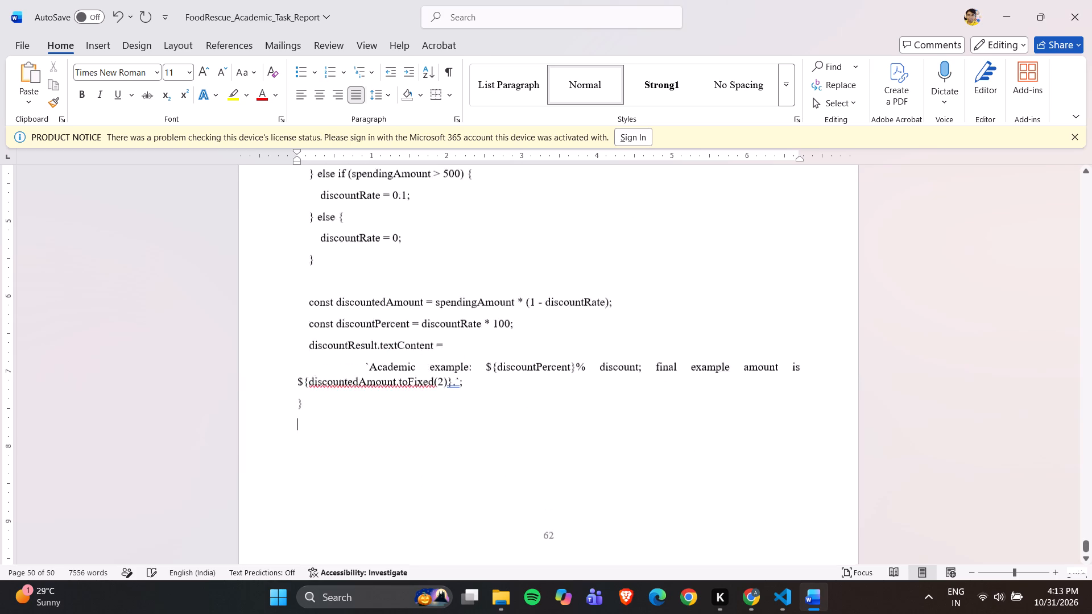
scroll(492, 315, "down", 5)
scroll(494, 310, "up", 17)
scroll(494, 310, "up", 15)
scroll(494, 310, "up", 14)
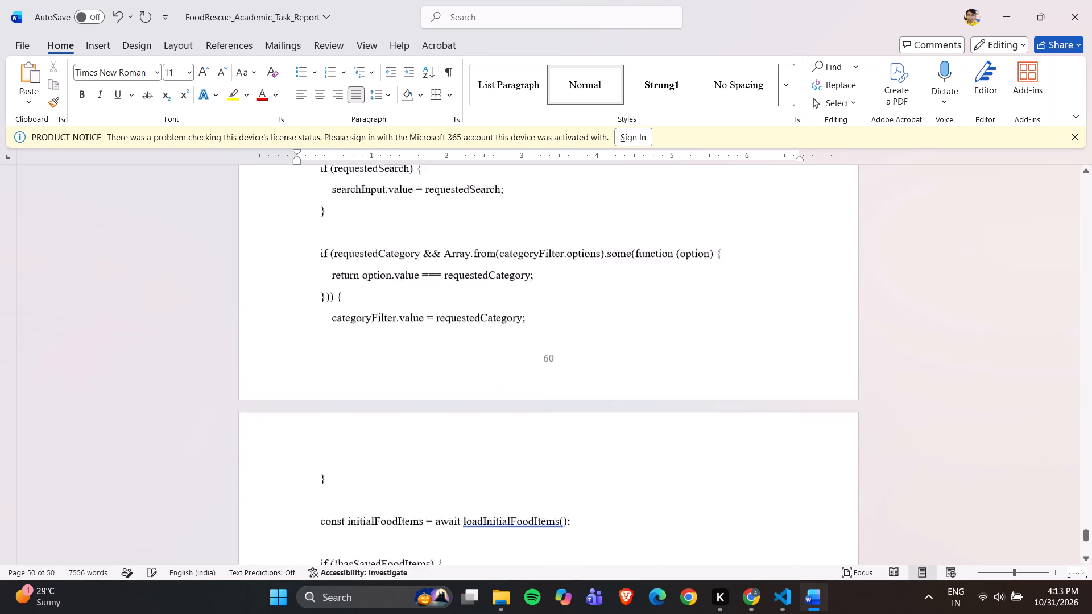
scroll(494, 309, "up", 14)
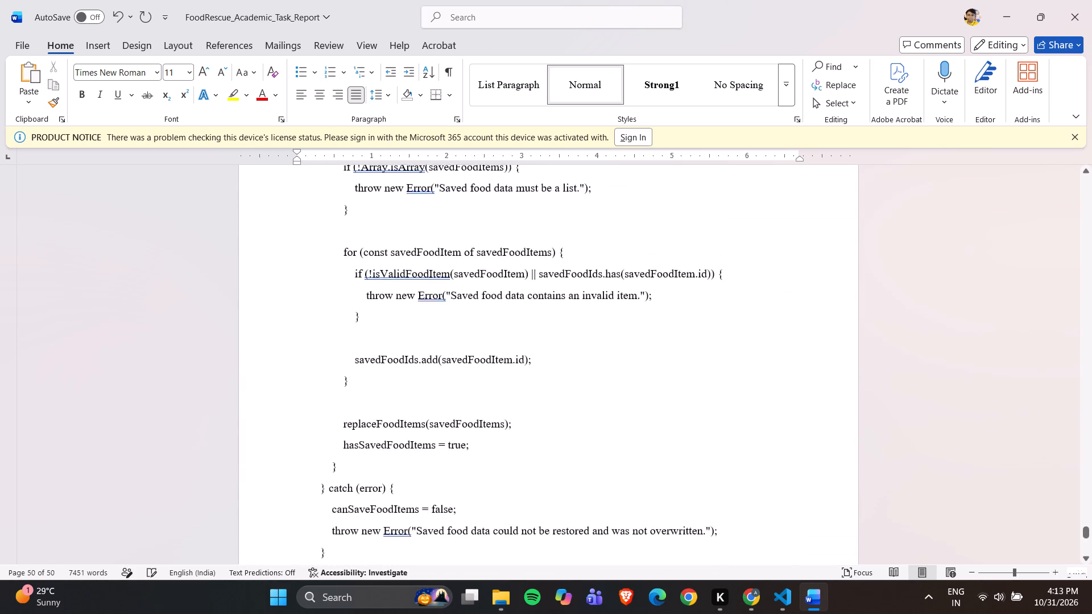
scroll(494, 308, "up", 10)
scroll(494, 308, "up", 13)
scroll(494, 308, "up", 12)
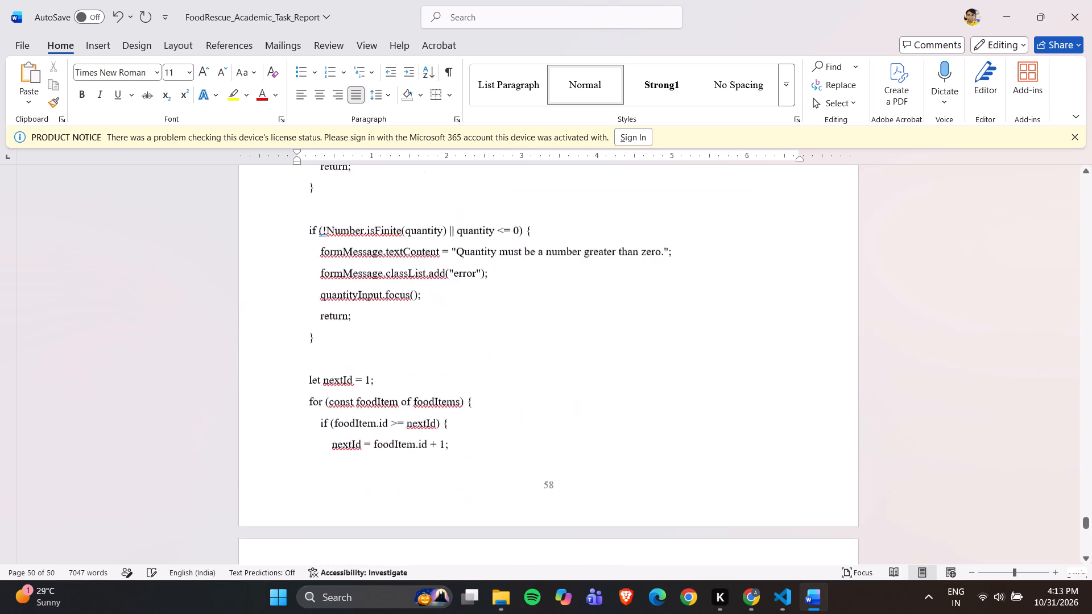
scroll(494, 308, "up", 20)
scroll(494, 308, "up", 18)
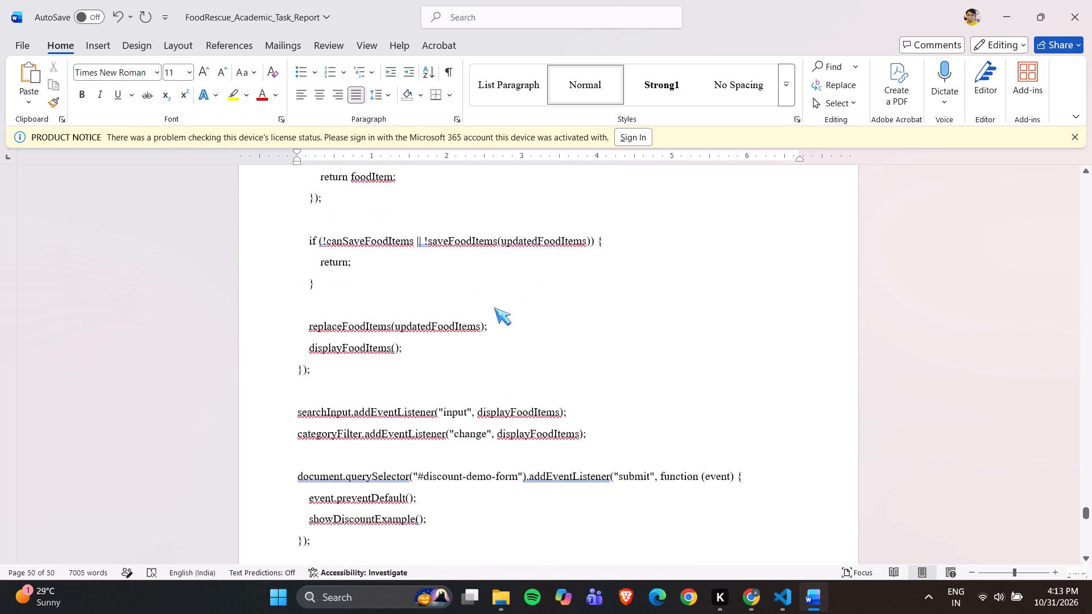
scroll(494, 308, "up", 20)
scroll(494, 308, "up", 12)
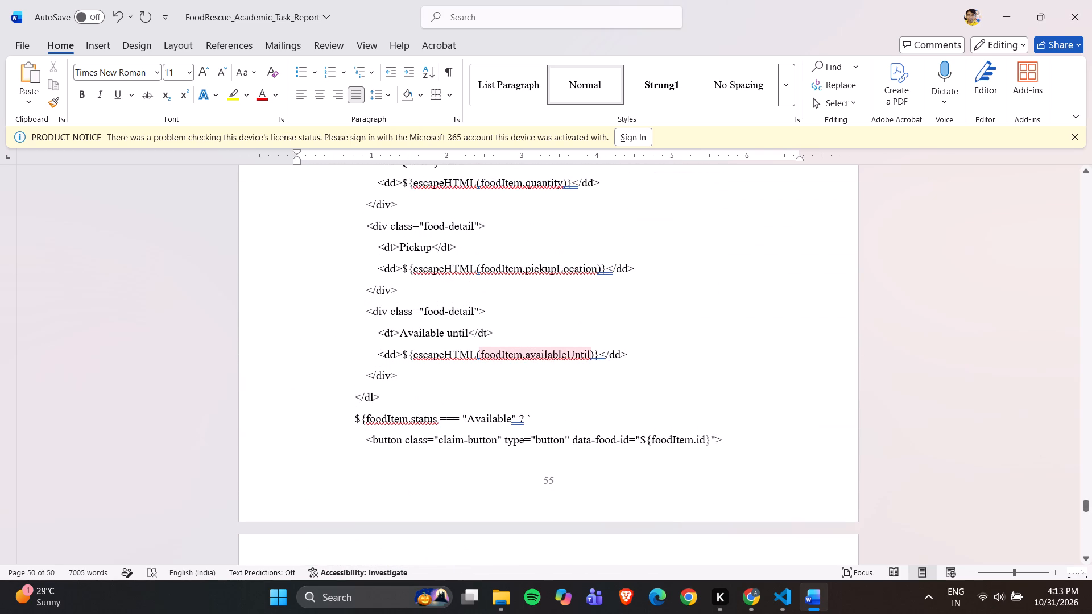
Save the report.
key("ctrl+s")
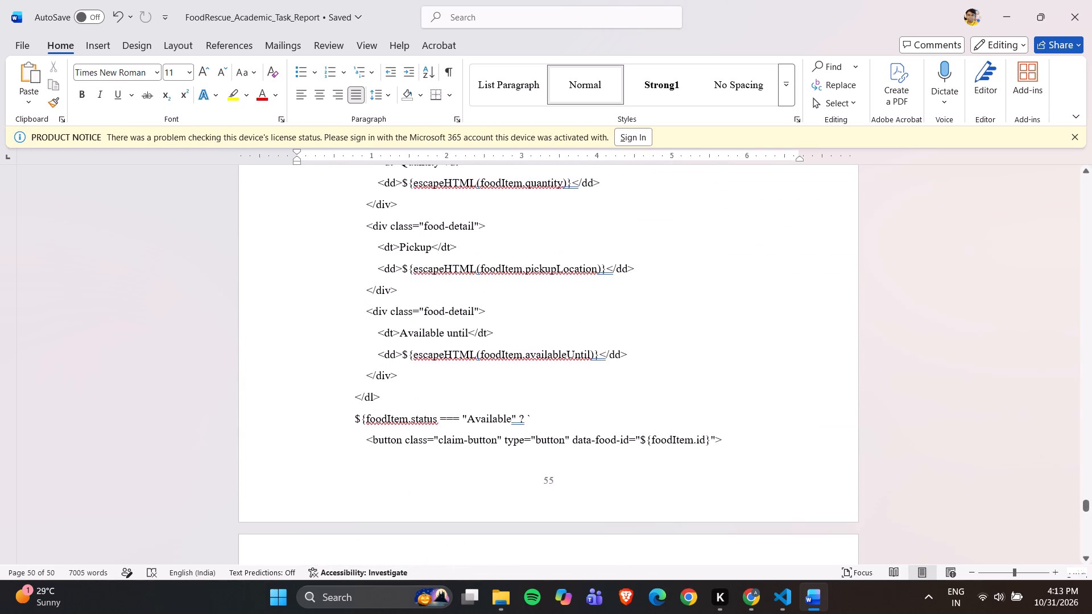
Start saving a copy of the report as a Word document in the CAP_774 folder under MCA 3rd SEMESTER, opening its file name for editing.
left_click(11, 47)
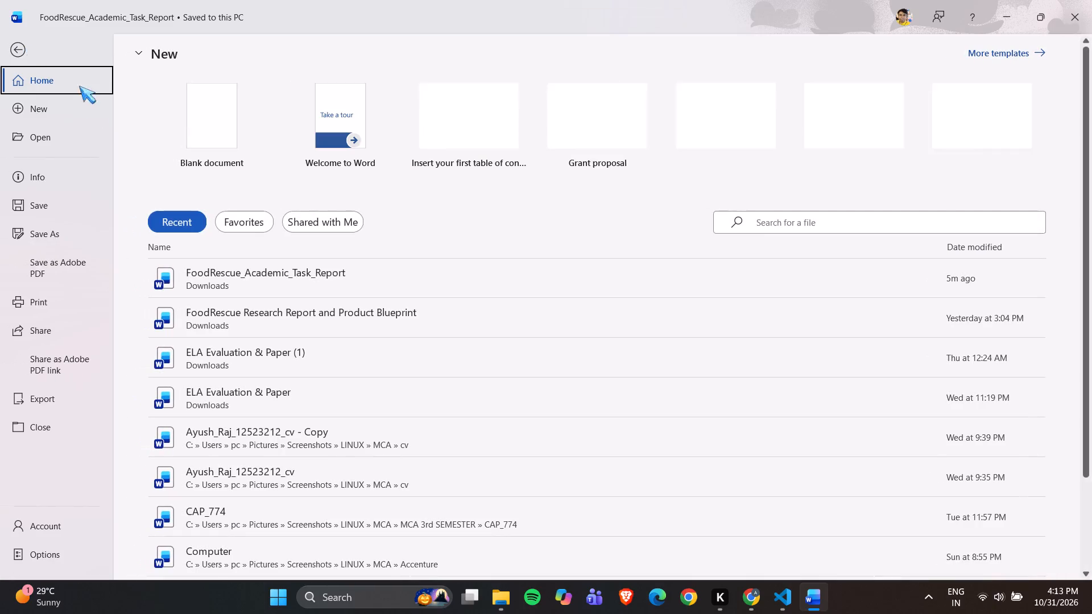
left_click(42, 233)
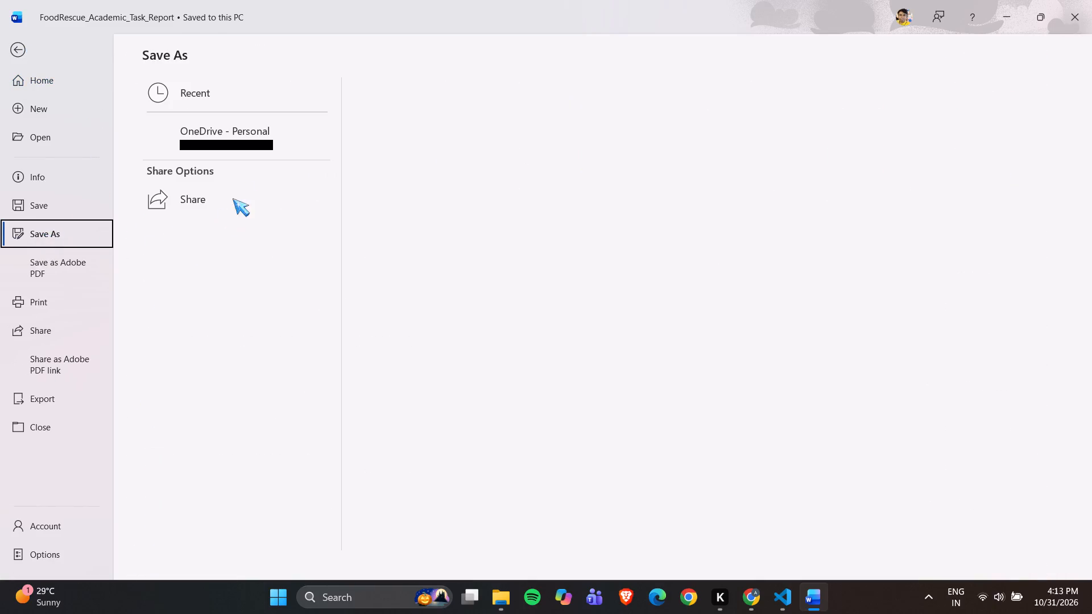
left_click(198, 325)
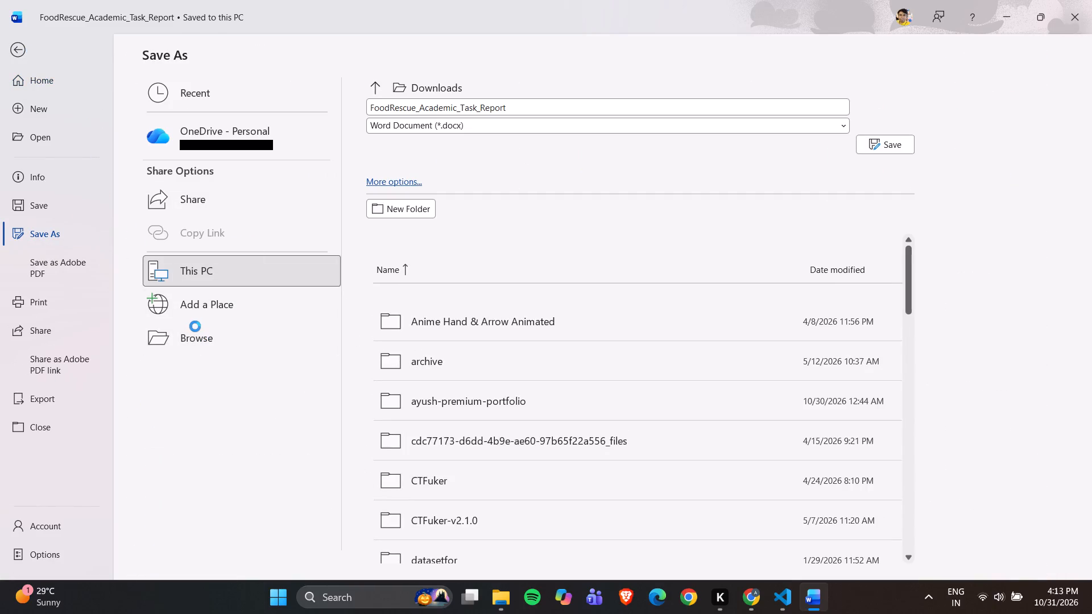
scroll(86, 191, "down", 2)
scroll(65, 151, "up", 2)
scroll(67, 97, "up", 1)
left_click(63, 132)
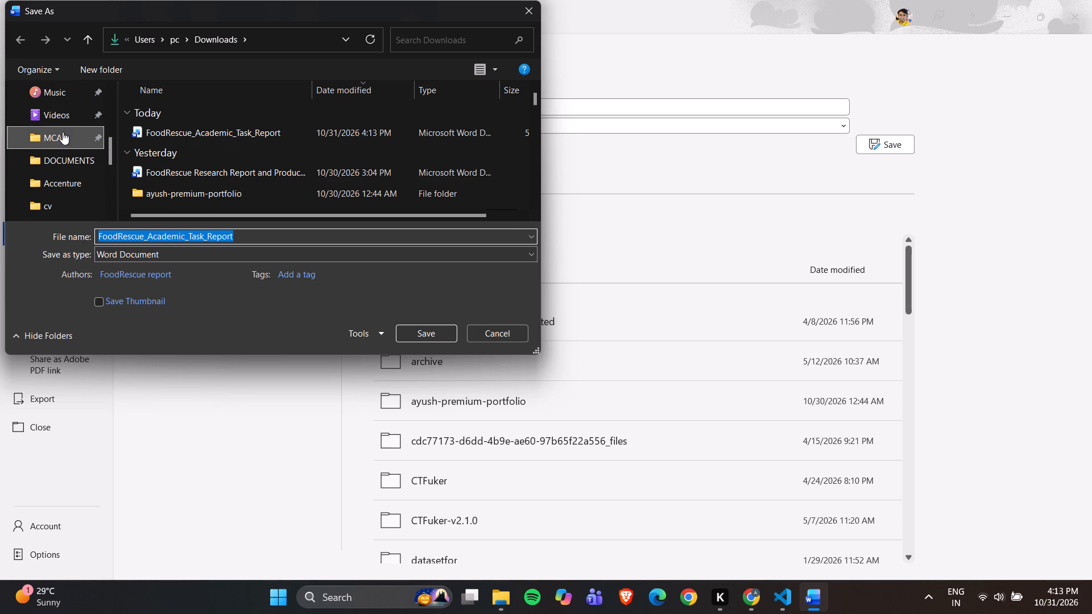
scroll(274, 155, "down", 2)
scroll(278, 152, "up", 1)
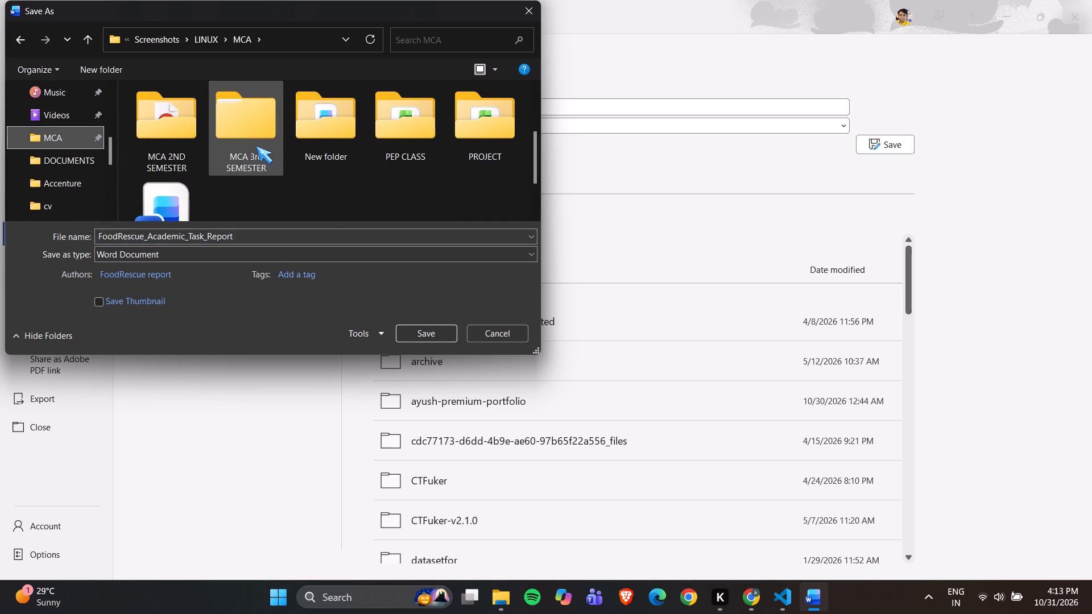
double_click(256, 146)
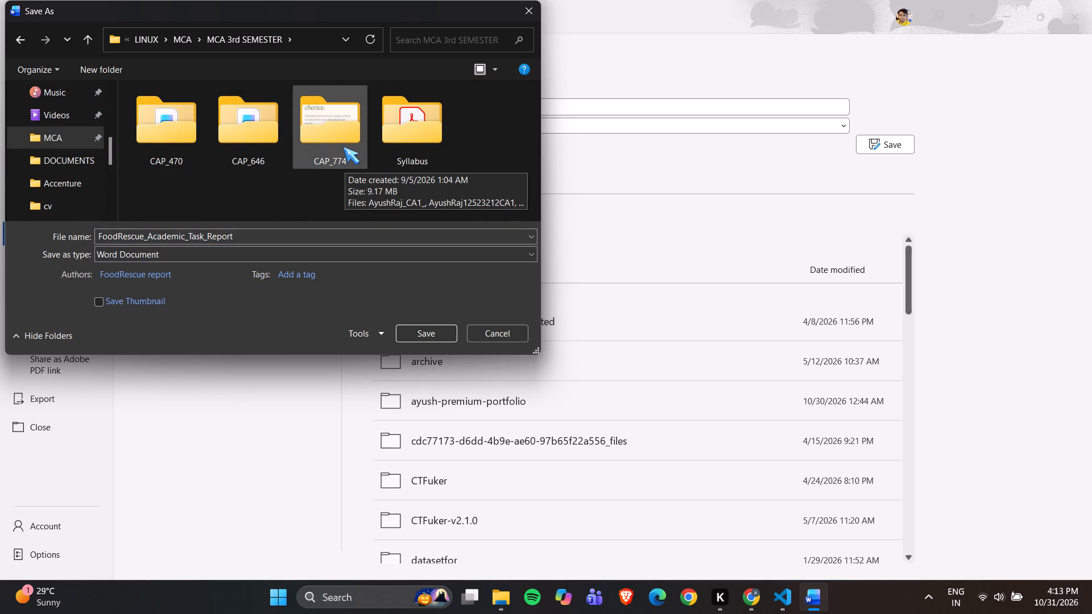
double_click(343, 147)
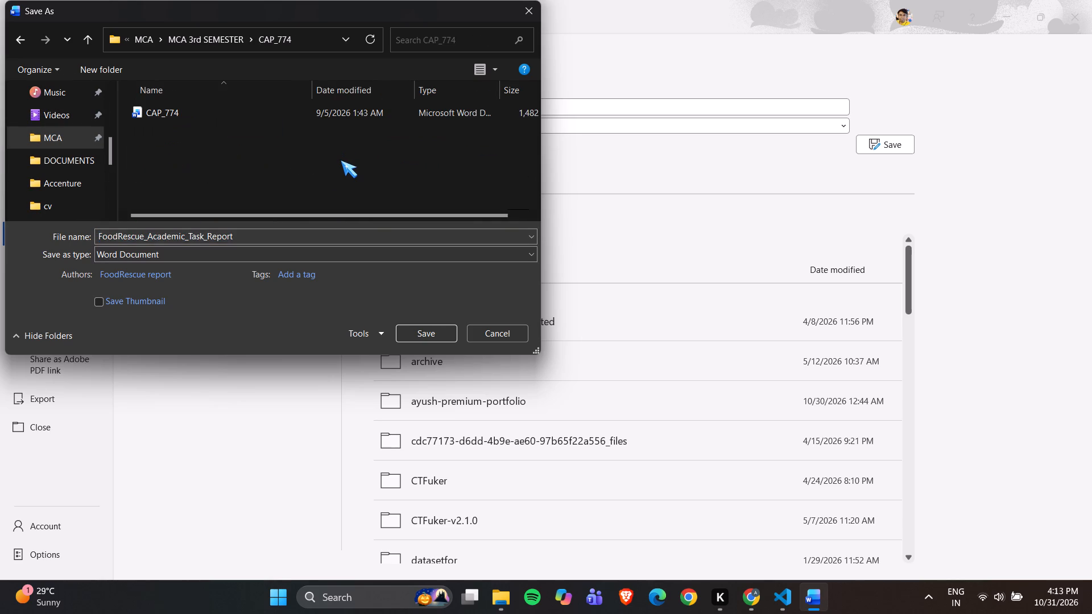
left_click(288, 240)
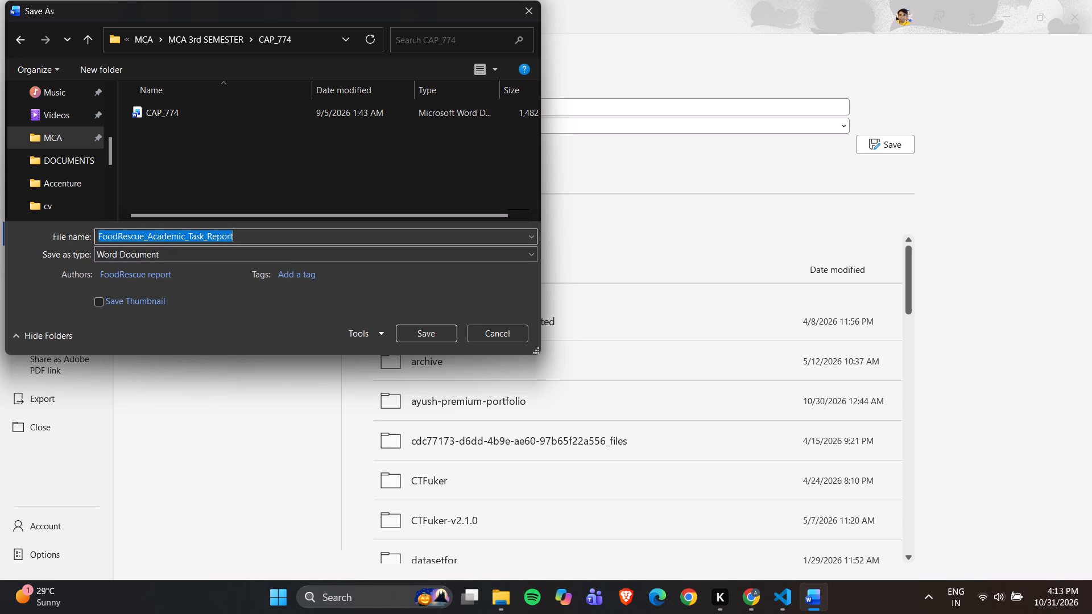
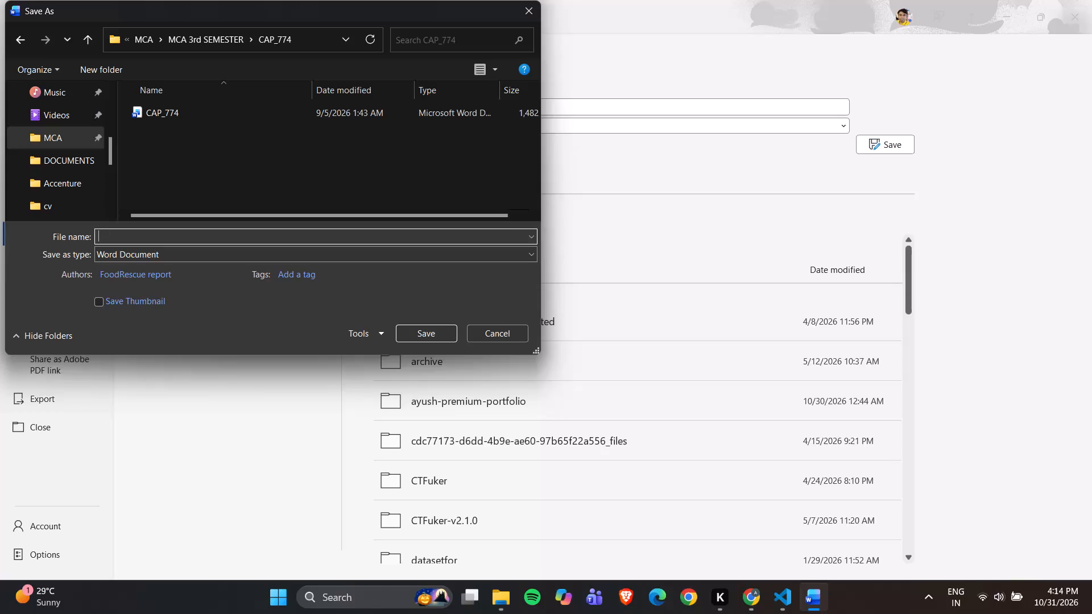
Name the report copy with the student's registration number and name plus CA2, separated by underscores, and save it as a Word document.
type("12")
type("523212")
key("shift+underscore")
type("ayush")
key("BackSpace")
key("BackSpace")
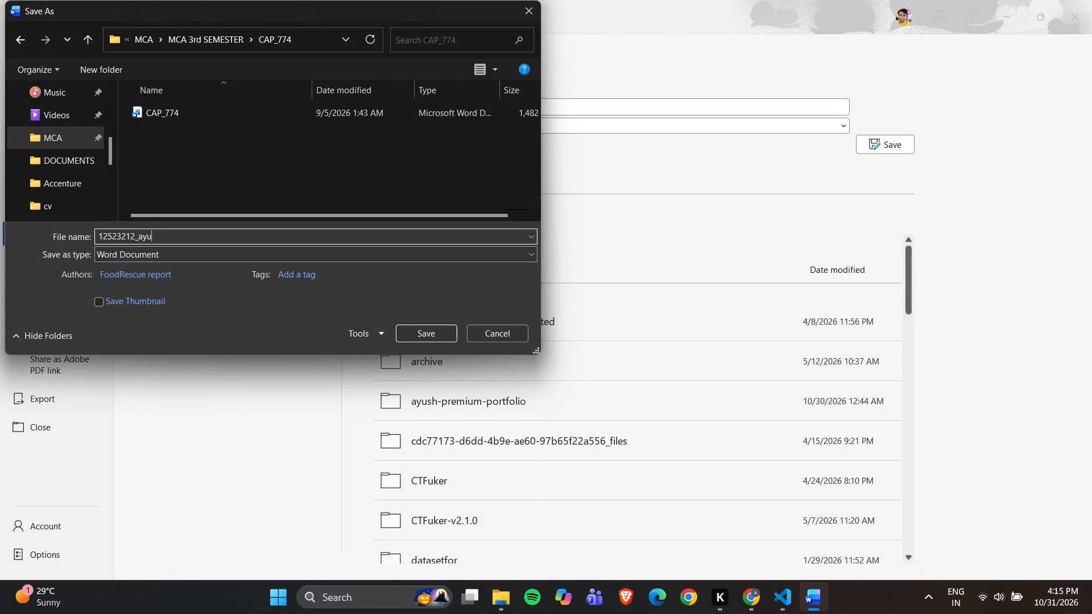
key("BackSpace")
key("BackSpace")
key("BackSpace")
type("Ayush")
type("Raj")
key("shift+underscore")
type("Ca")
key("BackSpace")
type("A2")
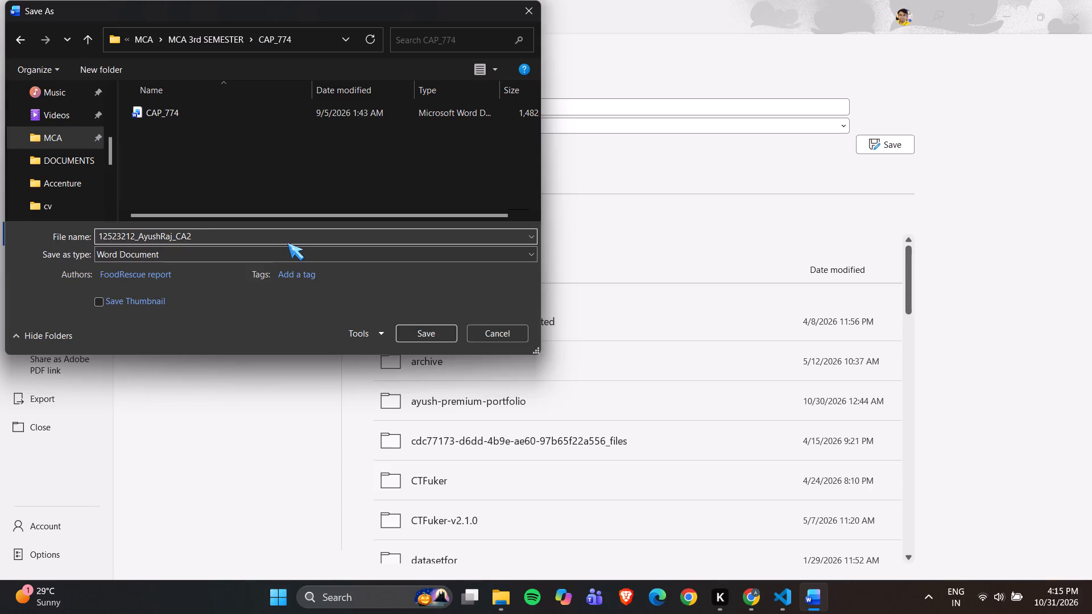
left_click(442, 332)
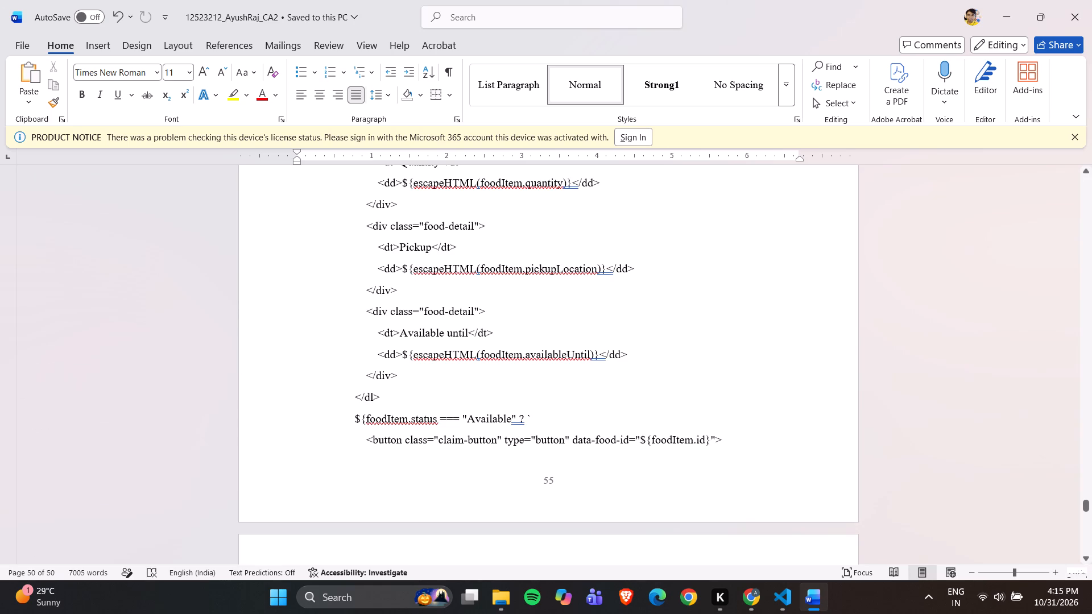
Save the report as a PDF in the CAP_774 folder, keeping the Word copy's file name and standard optimization.
left_click(19, 44)
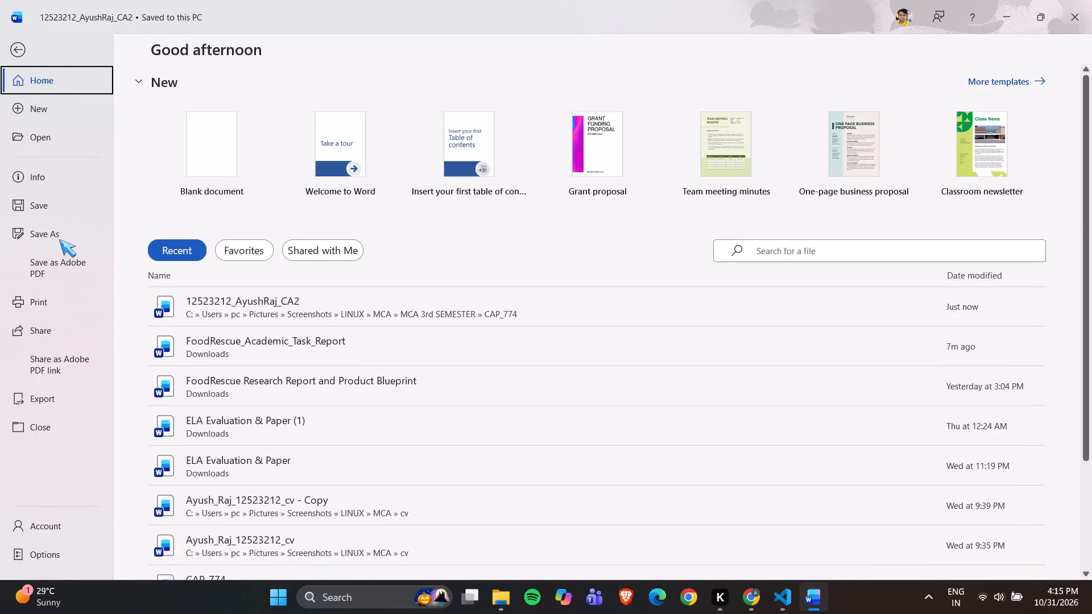
left_click(59, 228)
left_click(241, 330)
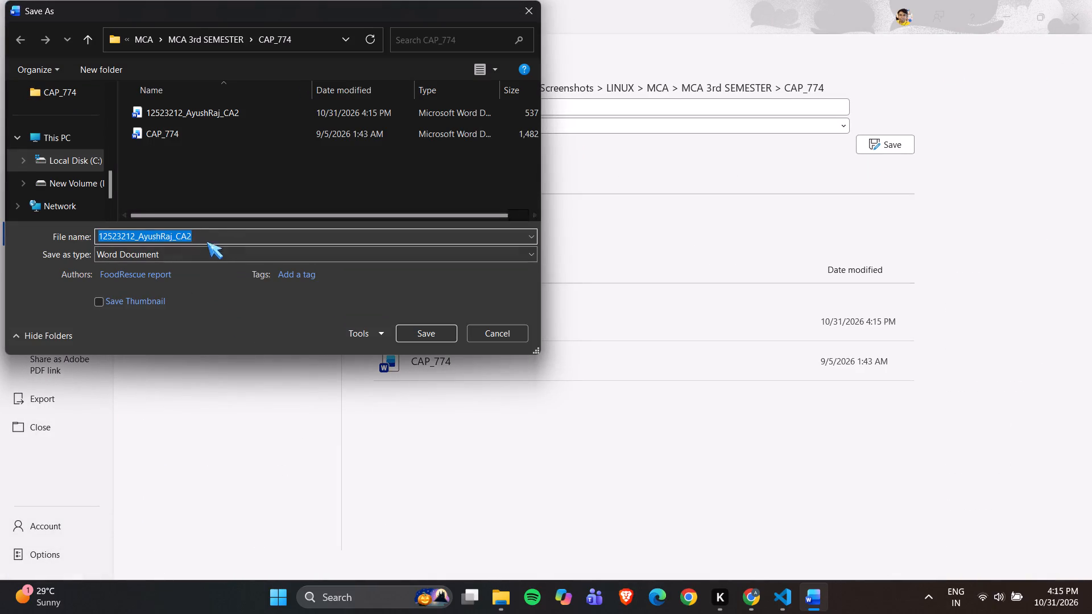
left_click(197, 258)
left_click(189, 336)
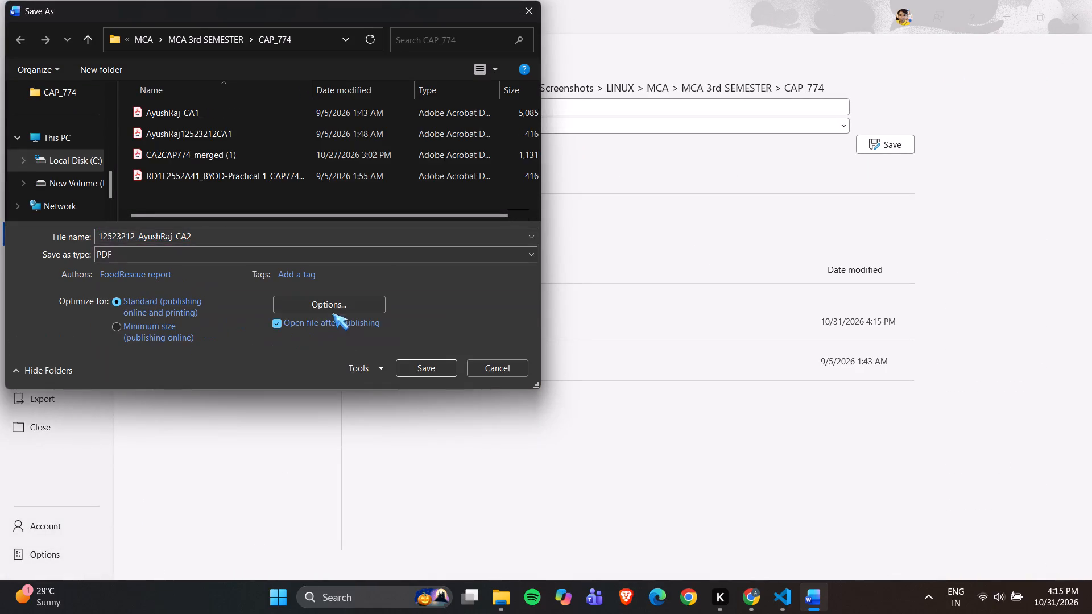
left_click(429, 365)
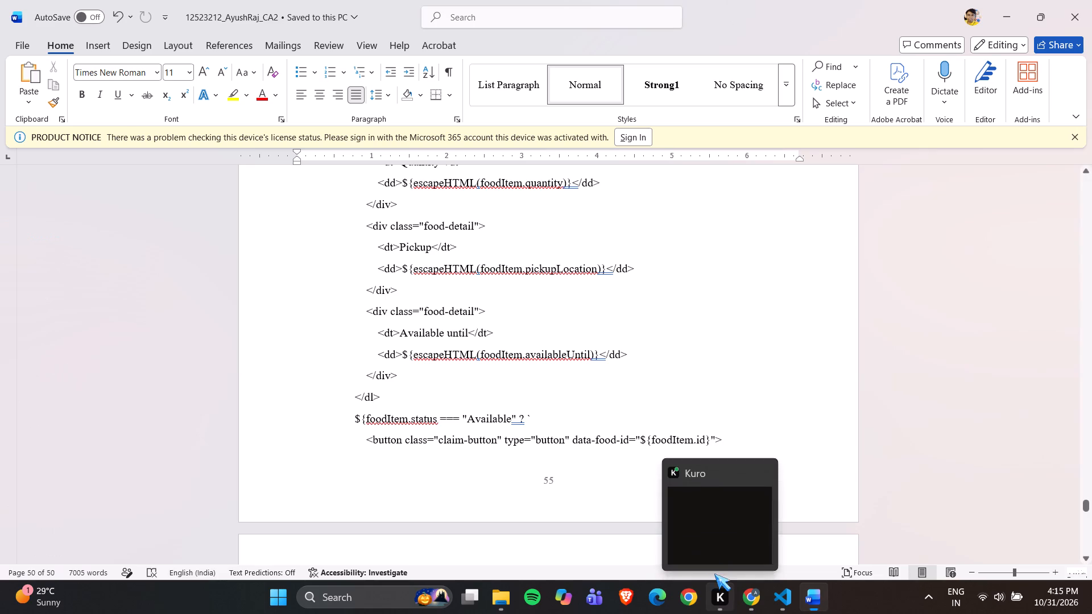
Open the MCA folder in File Explorer.
left_click(512, 613)
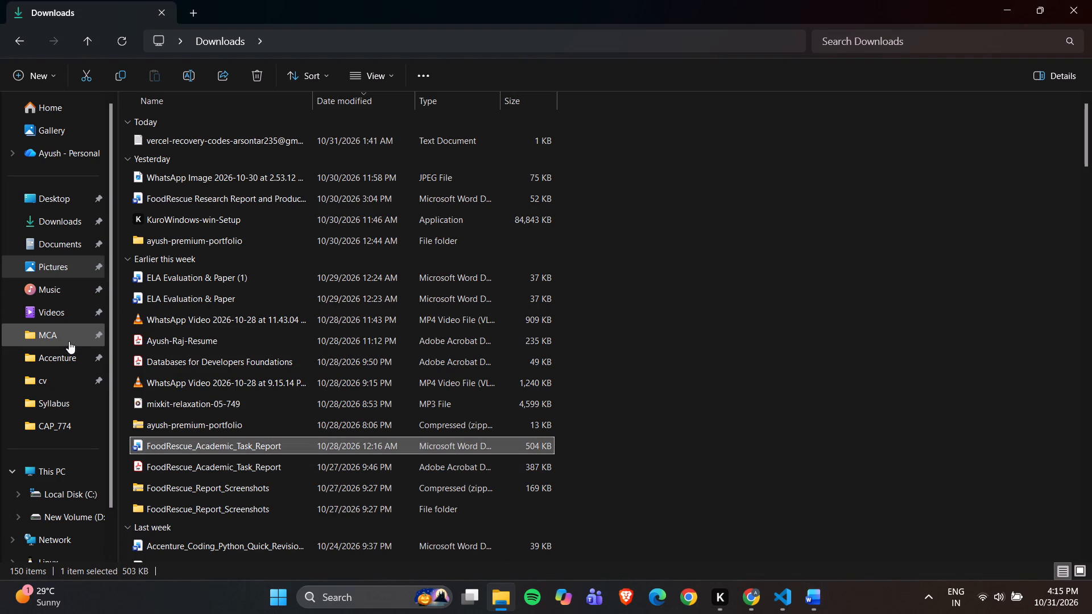
left_click(62, 331)
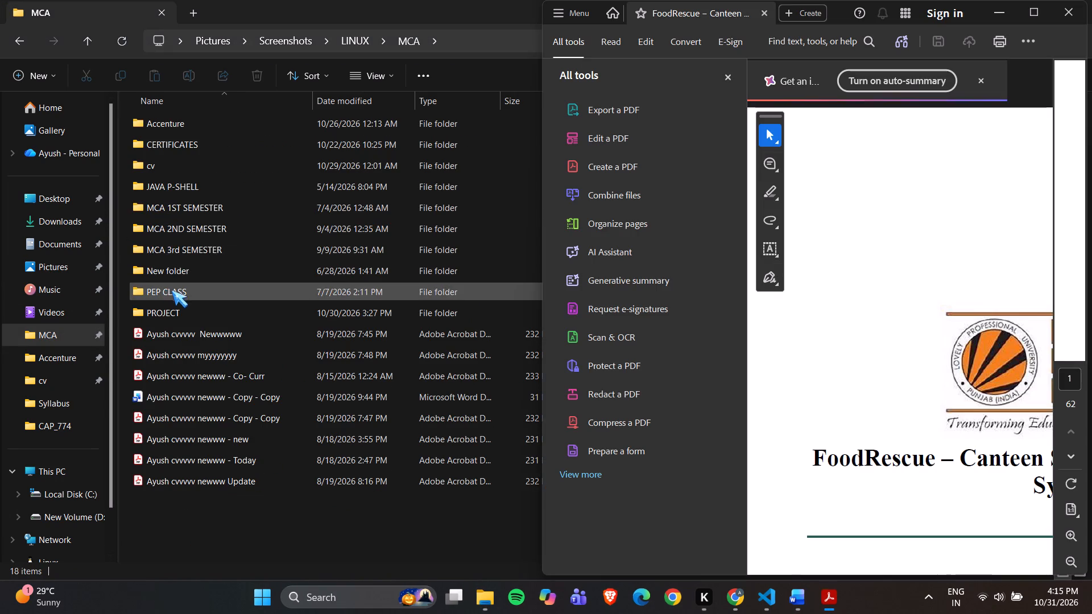
Maximize the exported PDF in Adobe Acrobat and review the report body from the cover through the Conclusion section.
left_click(1038, 13)
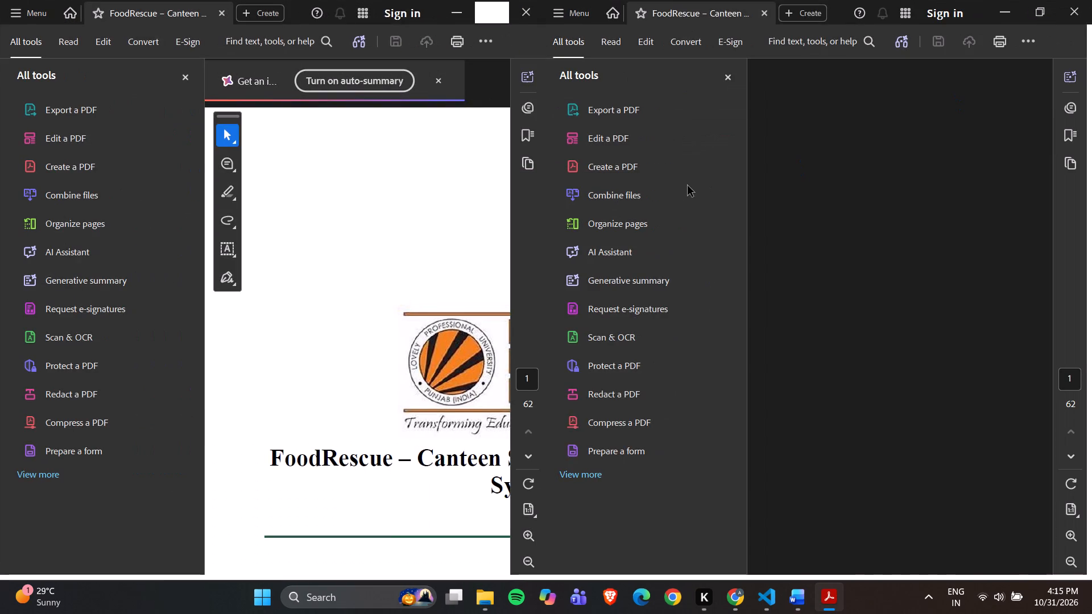
scroll(694, 227, "down", 17)
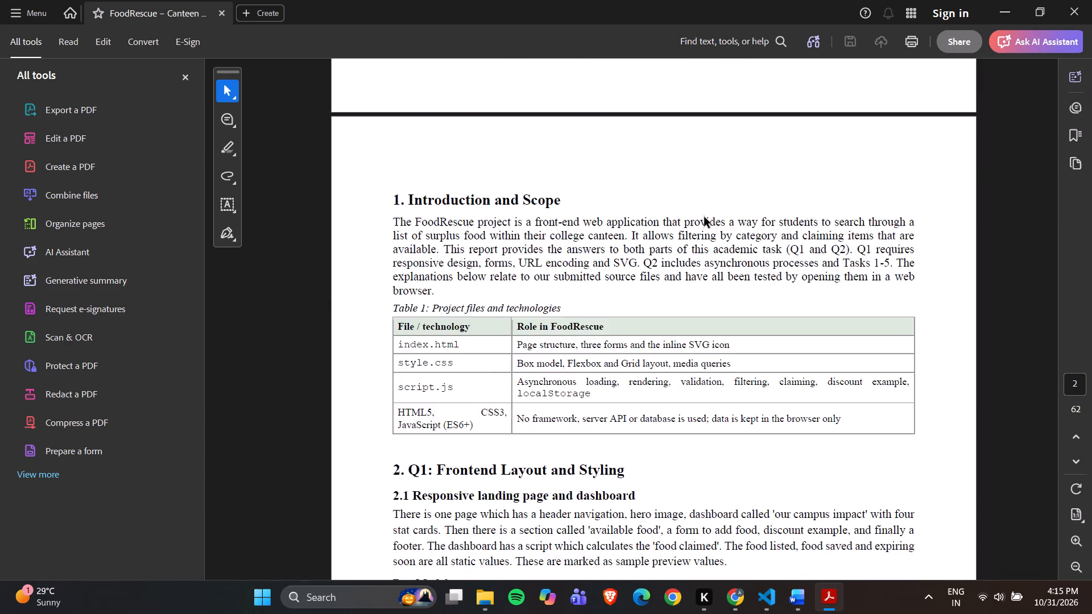
scroll(704, 217, "down", 7)
scroll(704, 216, "down", 15)
scroll(704, 216, "down", 14)
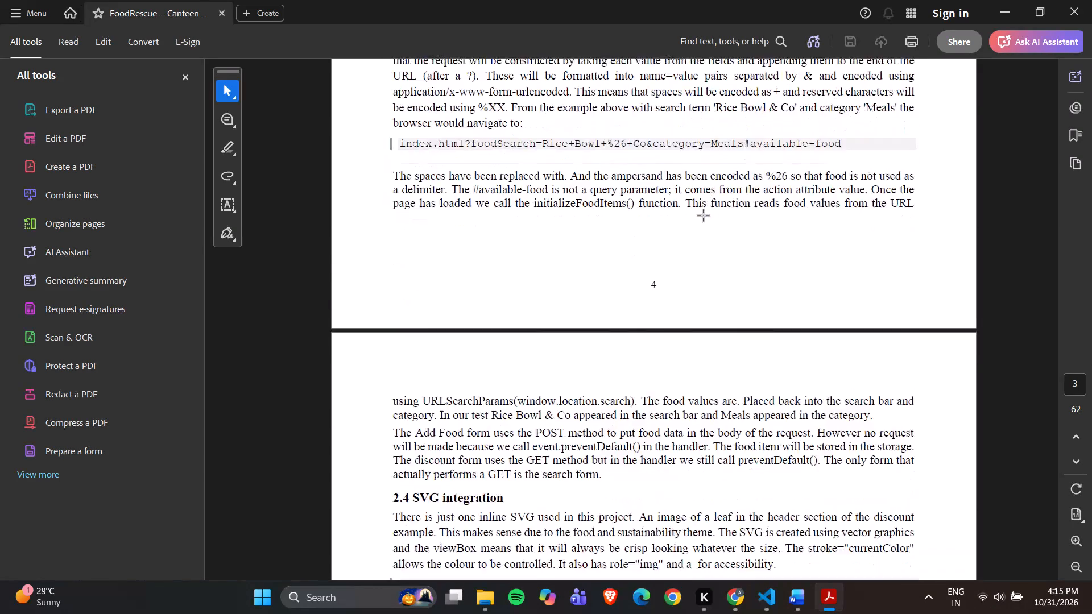
scroll(704, 216, "down", 14)
scroll(704, 216, "down", 15)
scroll(705, 216, "down", 8)
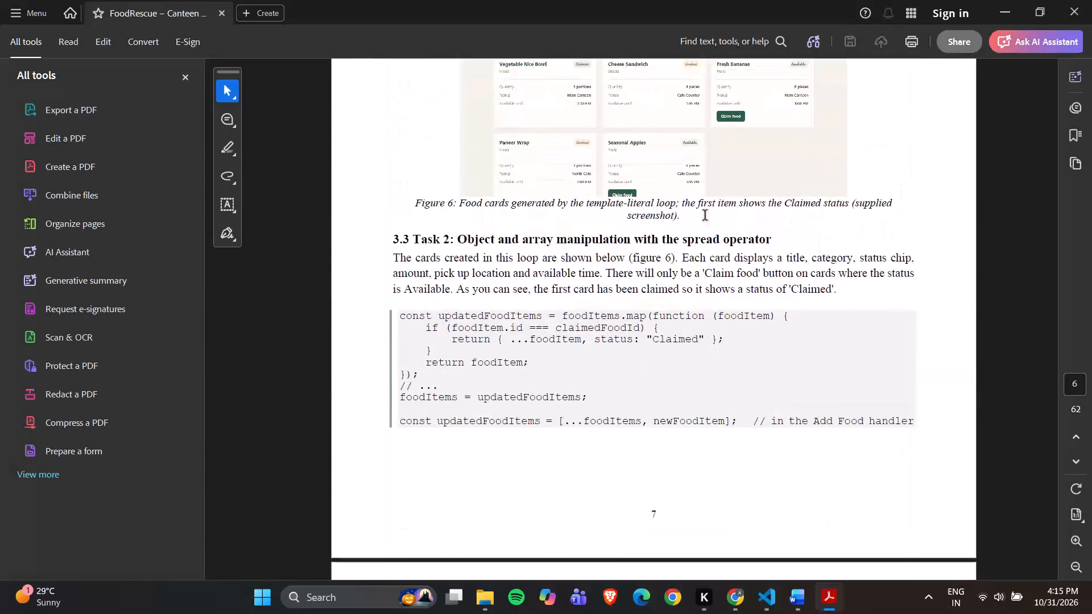
scroll(706, 215, "down", 19)
scroll(709, 211, "down", 13)
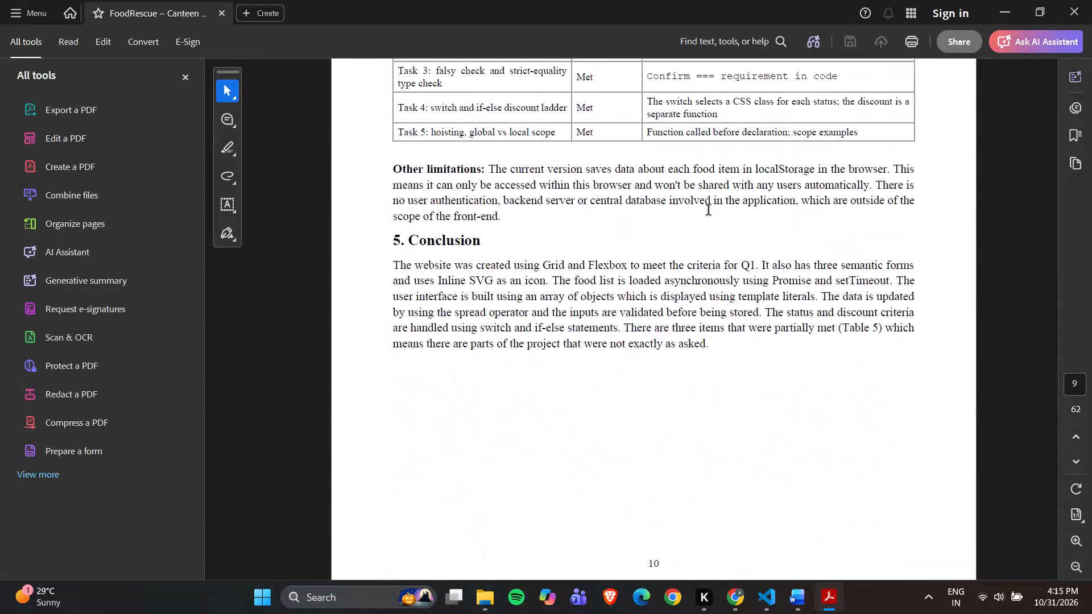
scroll(709, 211, "down", 13)
scroll(709, 211, "down", 8)
scroll(709, 211, "up", 15)
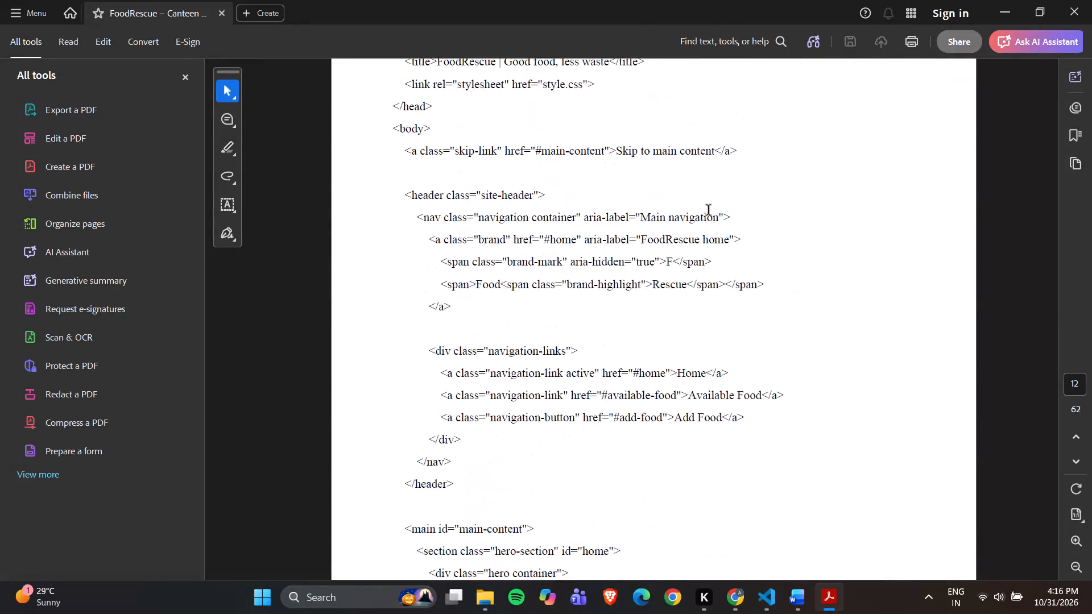
scroll(709, 211, "up", 11)
scroll(696, 213, "down", 4)
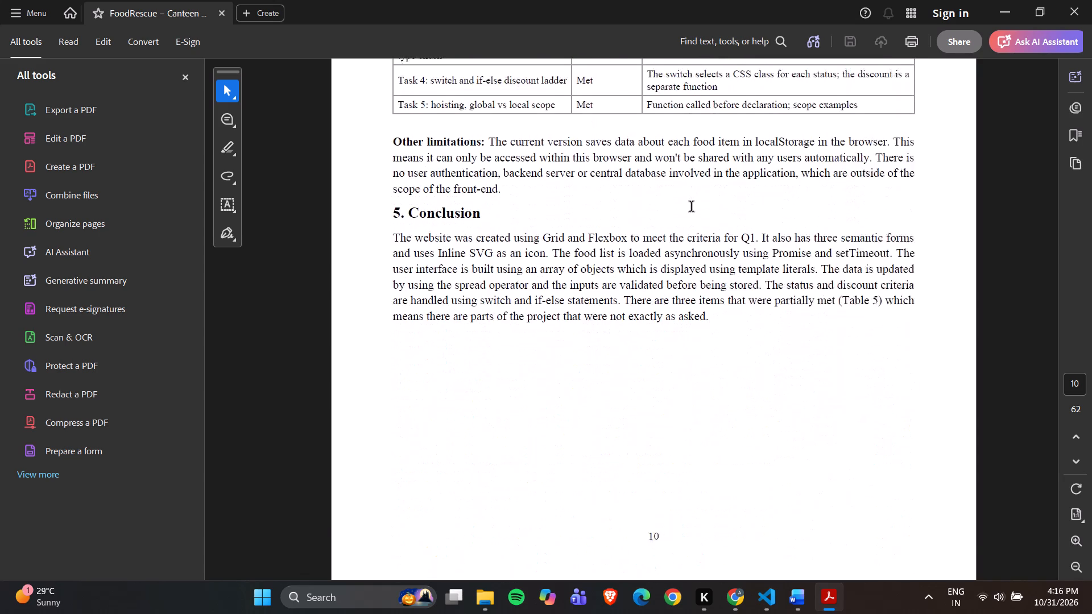
Review the index.html code pages that follow the Conclusion in the PDF.
scroll(692, 208, "down", 14)
scroll(692, 208, "down", 14)
scroll(689, 208, "down", 7)
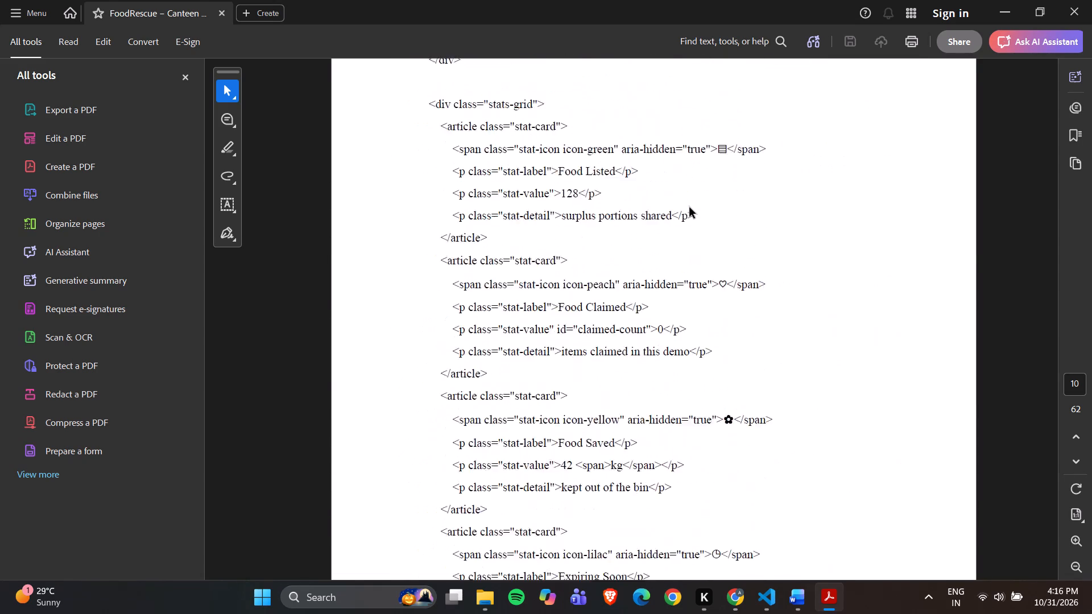
scroll(689, 208, "down", 15)
scroll(689, 208, "down", 14)
scroll(689, 209, "down", 7)
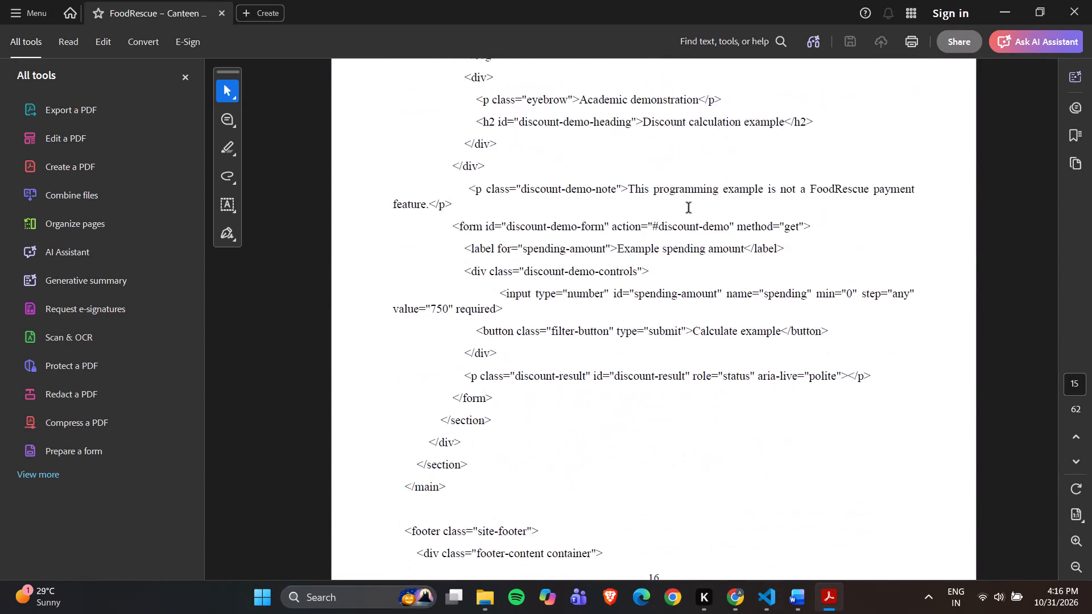
Review the end of the HTML code and the style.css code pages in the PDF.
scroll(689, 212, "down", 20)
scroll(689, 213, "down", 16)
scroll(689, 210, "down", 15)
scroll(689, 207, "down", 14)
scroll(689, 213, "down", 14)
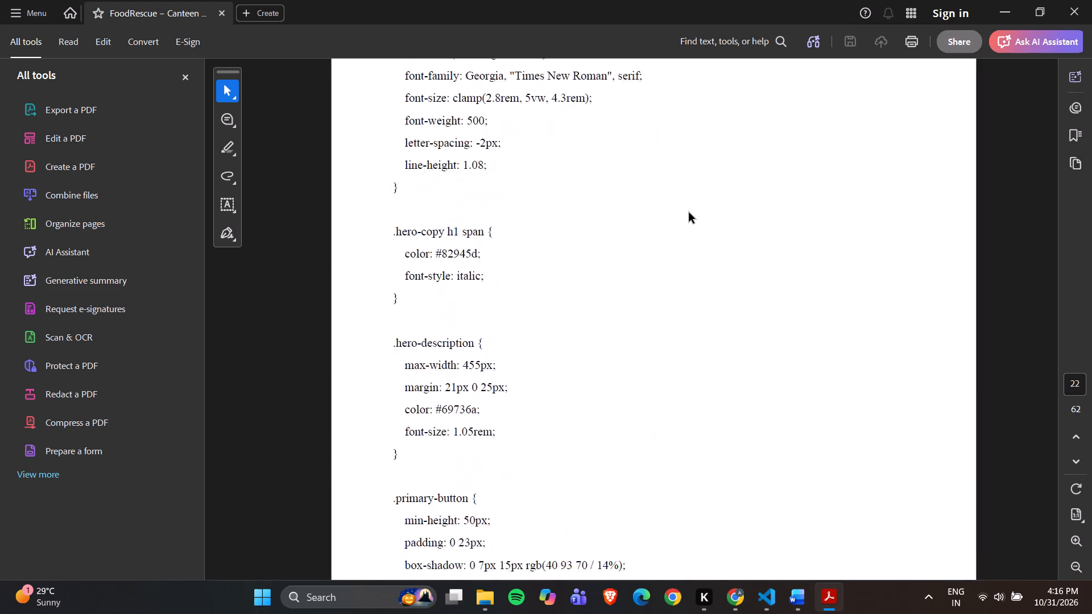
scroll(689, 209, "down", 19)
scroll(689, 211, "down", 13)
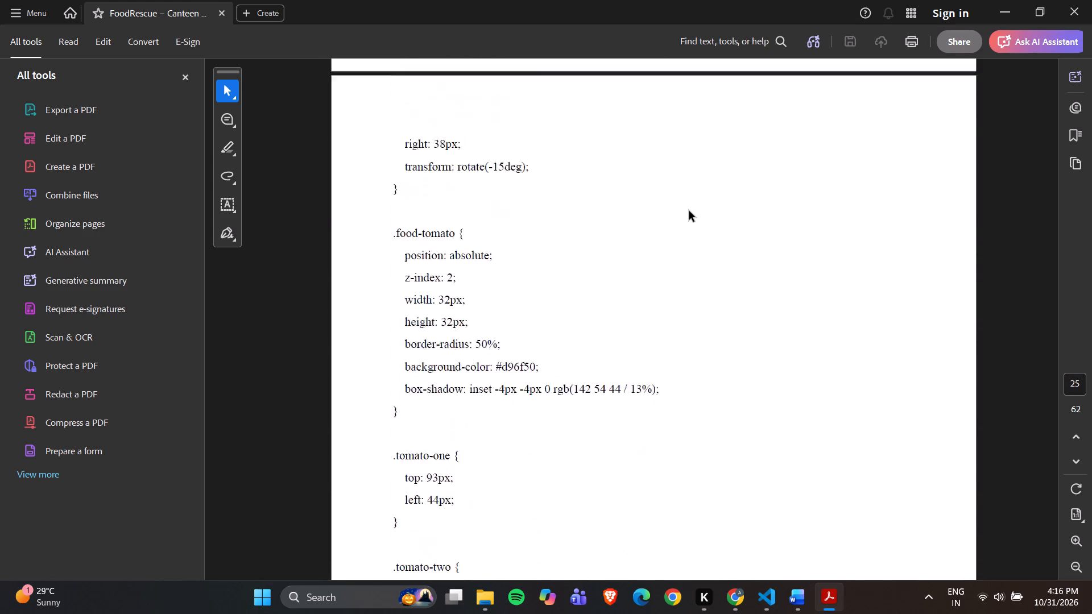
scroll(689, 210, "down", 15)
scroll(688, 210, "down", 14)
scroll(680, 228, "down", 7)
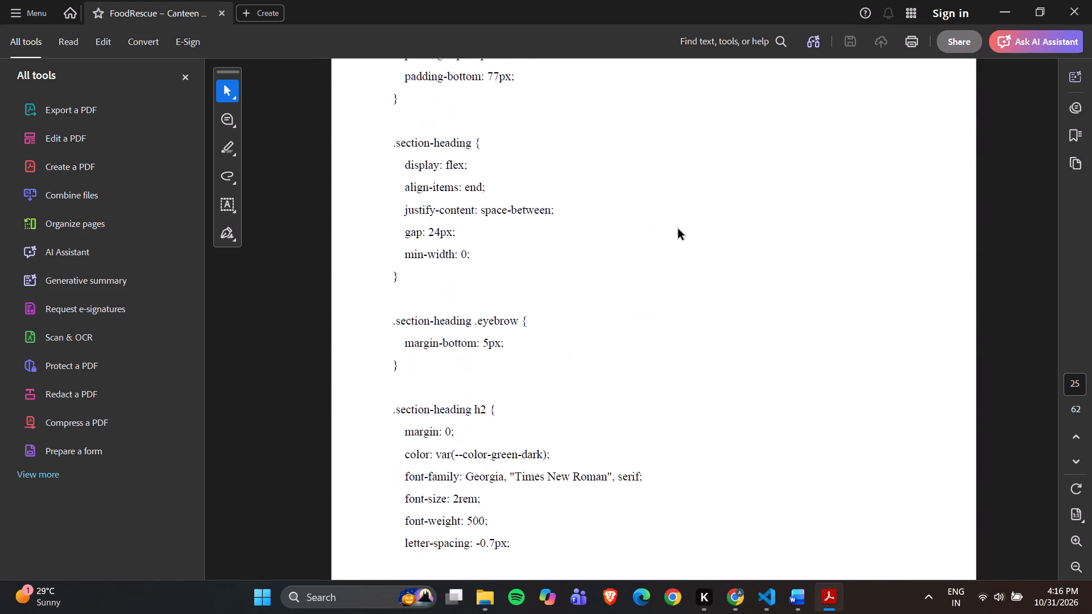
scroll(678, 229, "down", 15)
scroll(673, 227, "down", 20)
scroll(673, 227, "down", 10)
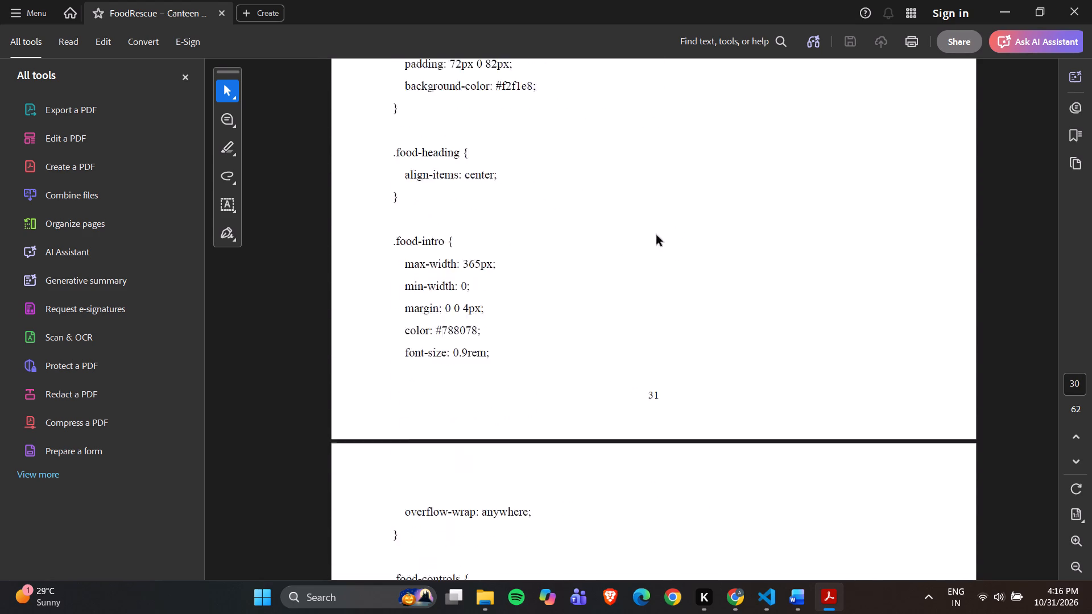
scroll(661, 209, "down", 14)
scroll(652, 201, "down", 20)
scroll(652, 201, "down", 1)
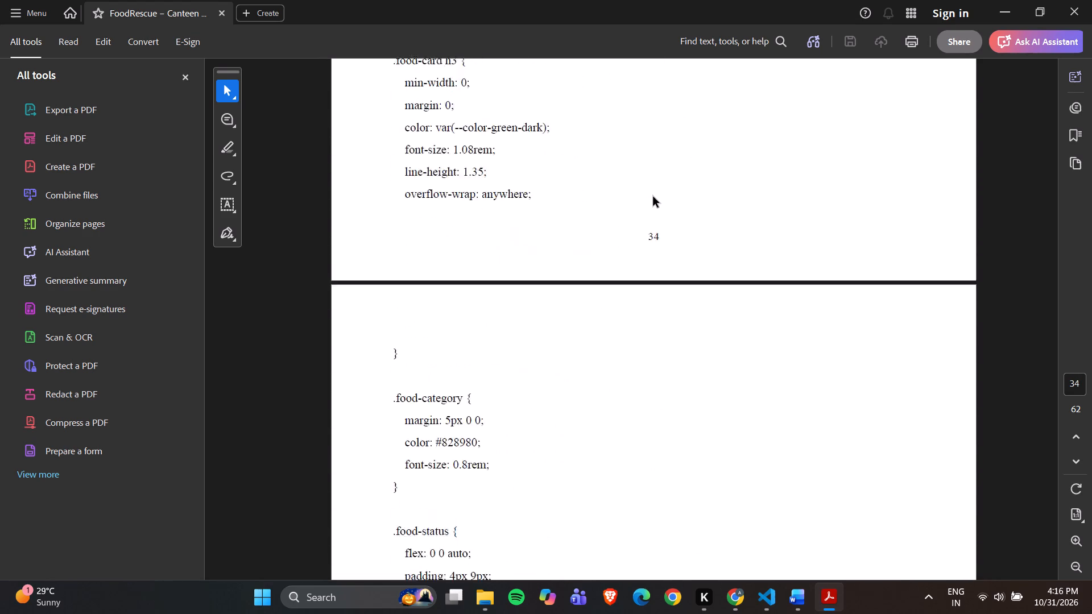
scroll(653, 197, "down", 14)
scroll(653, 194, "down", 7)
scroll(653, 194, "down", 14)
scroll(653, 190, "down", 7)
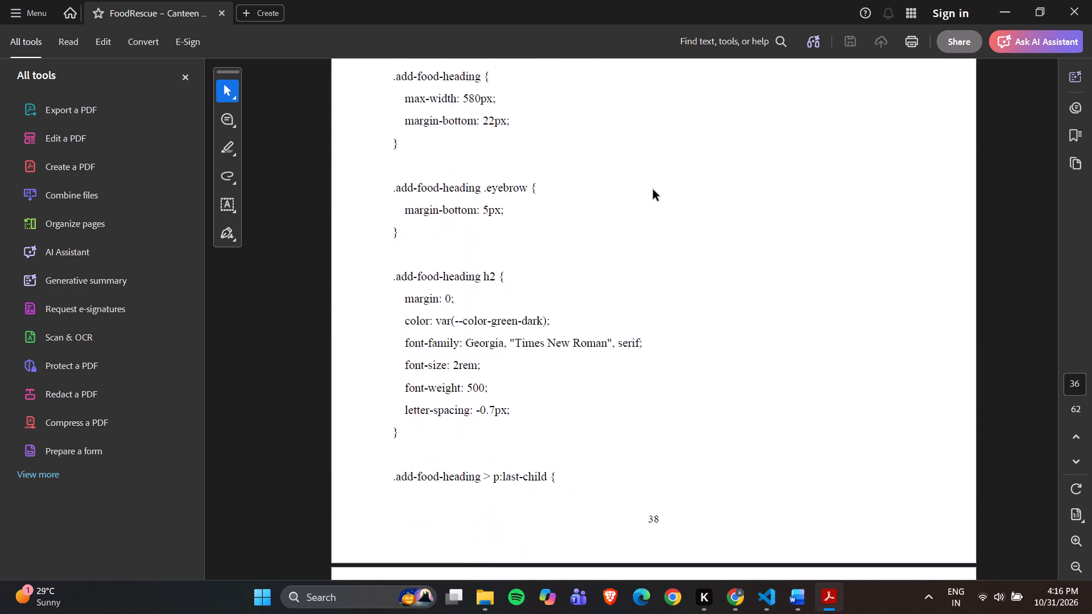
scroll(652, 191, "down", 15)
scroll(650, 194, "down", 16)
scroll(649, 198, "down", 12)
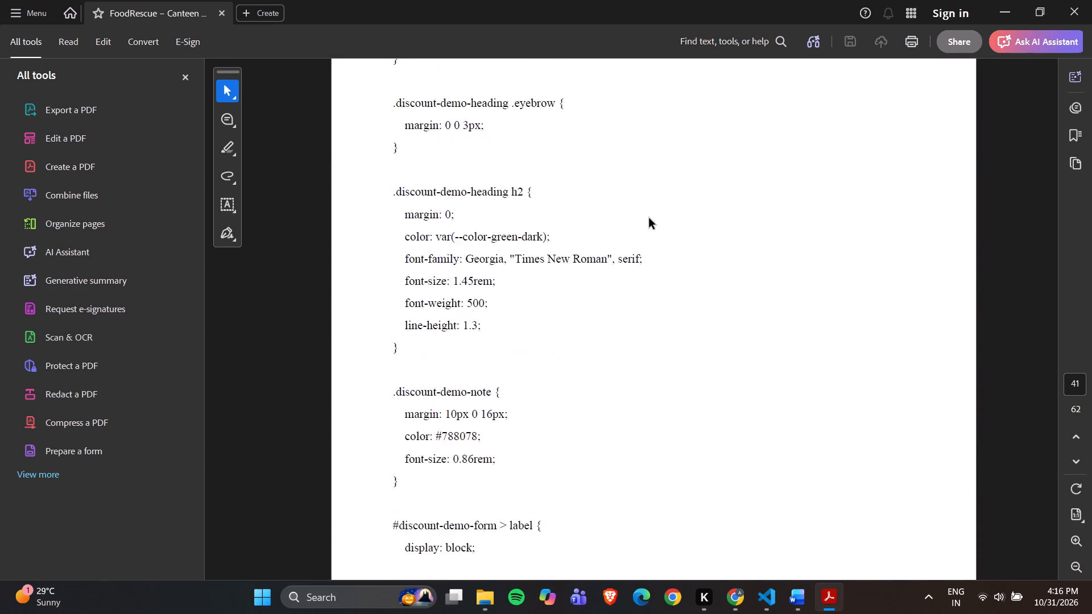
scroll(649, 218, "down", 20)
scroll(649, 218, "down", 7)
scroll(647, 225, "down", 15)
scroll(650, 217, "down", 15)
scroll(643, 231, "down", 20)
scroll(643, 231, "down", 9)
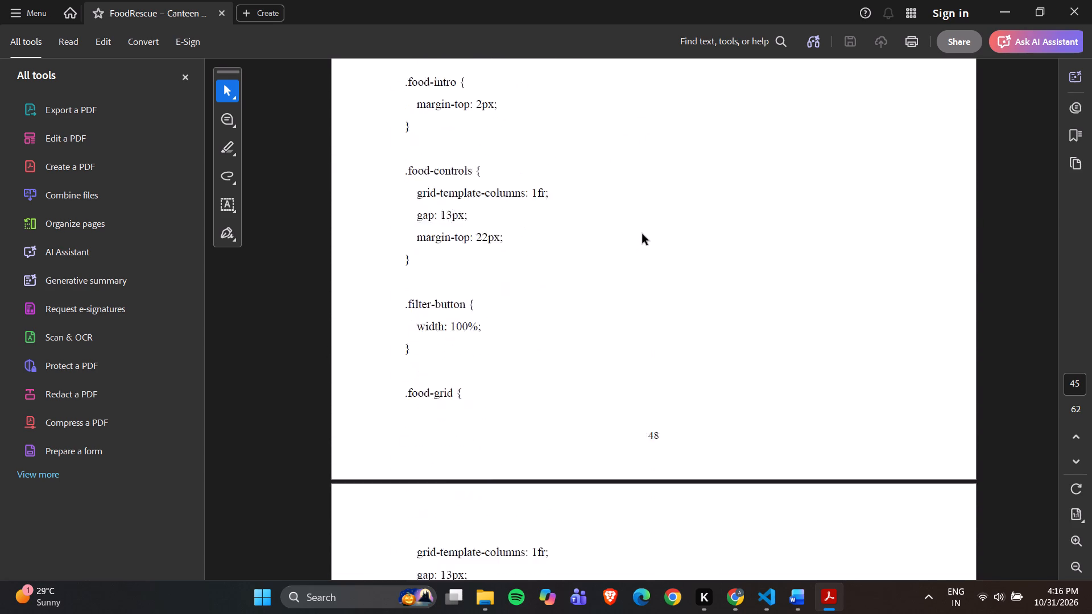
Review the script.js code pages through to the last page of the PDF.
scroll(642, 234, "down", 20)
scroll(642, 234, "down", 20)
scroll(642, 234, "down", 4)
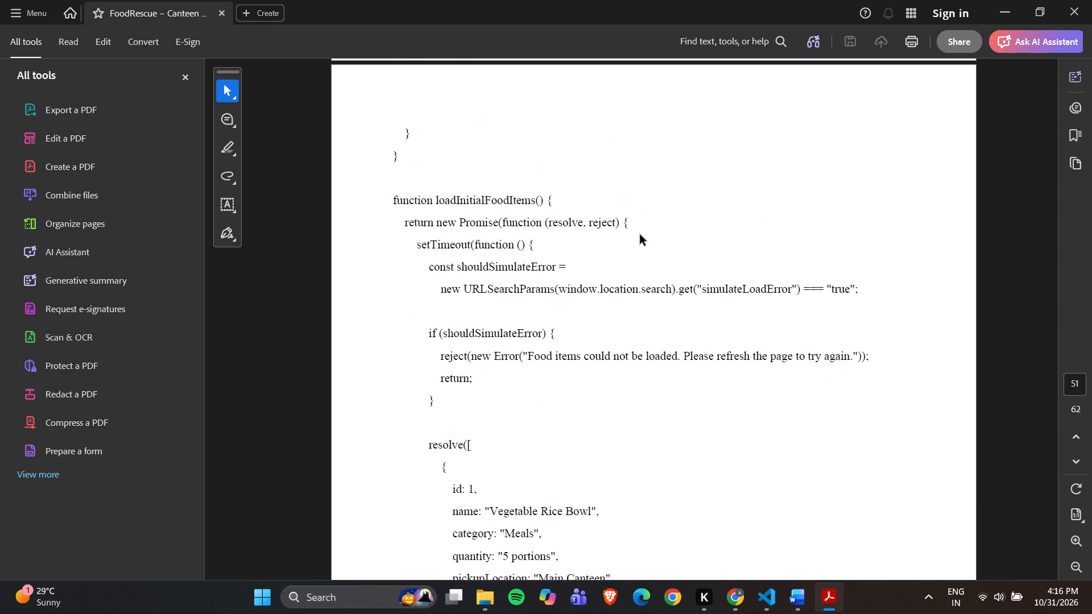
scroll(640, 235, "down", 20)
scroll(640, 235, "down", 20)
scroll(640, 235, "down", 3)
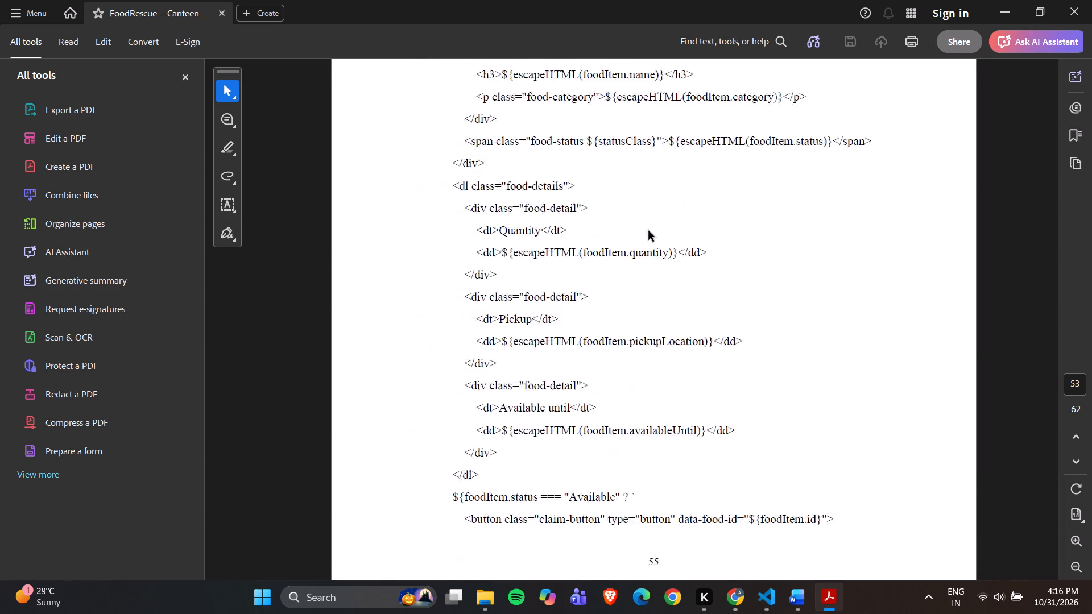
scroll(648, 231, "down", 20)
scroll(648, 231, "down", 19)
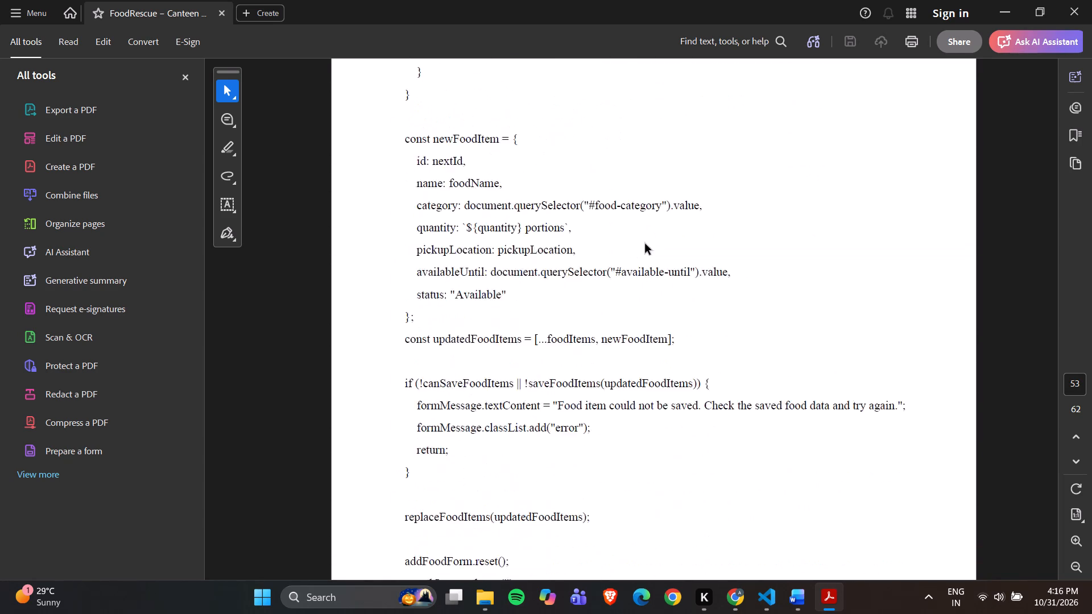
scroll(645, 244, "down", 20)
scroll(645, 244, "down", 20)
scroll(645, 244, "down", 4)
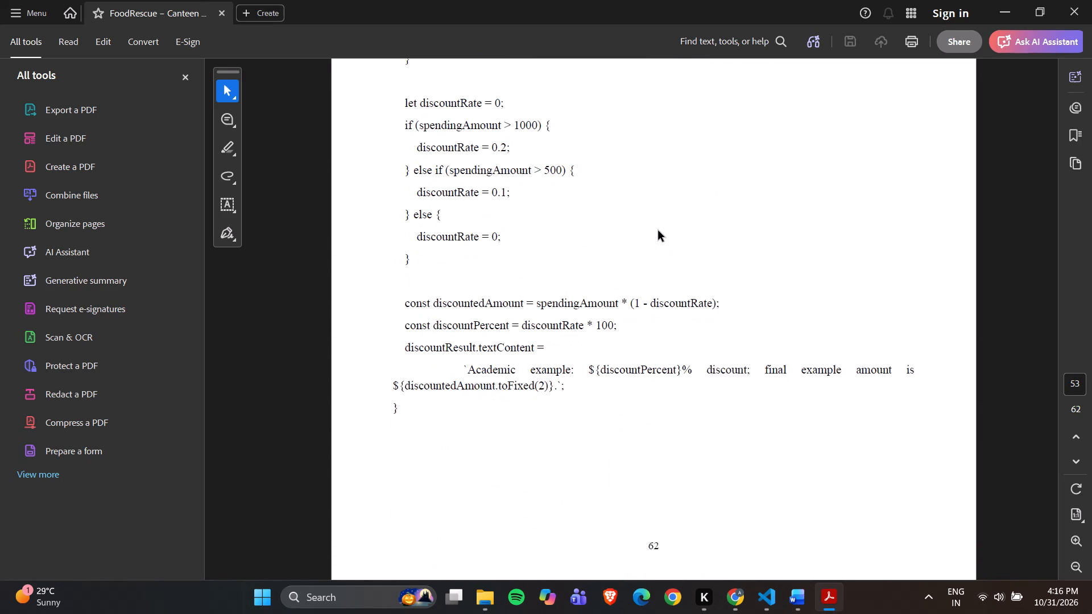
scroll(658, 231, "down", 14)
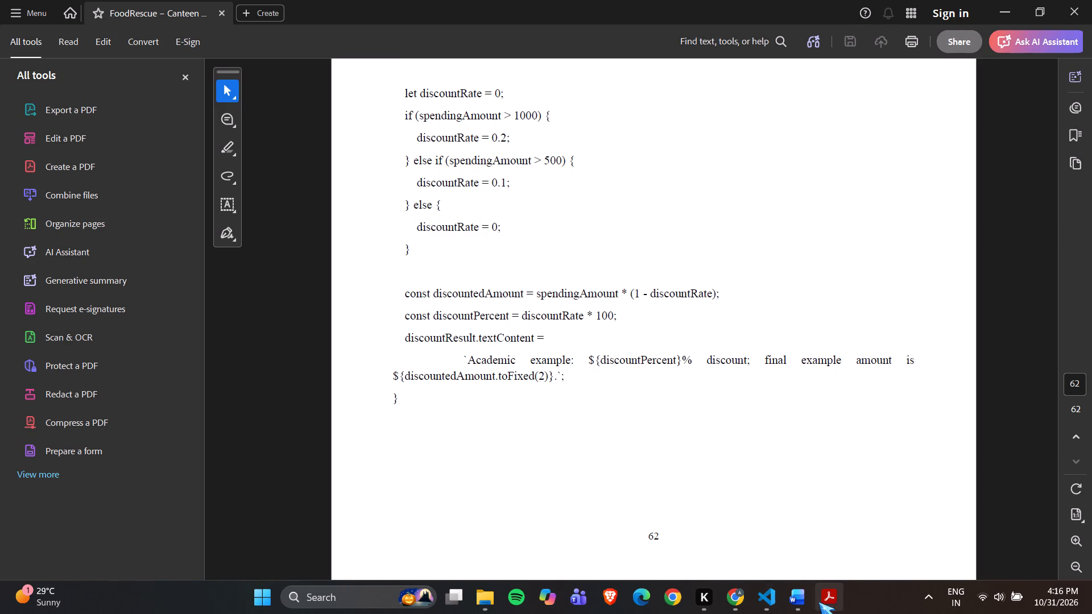
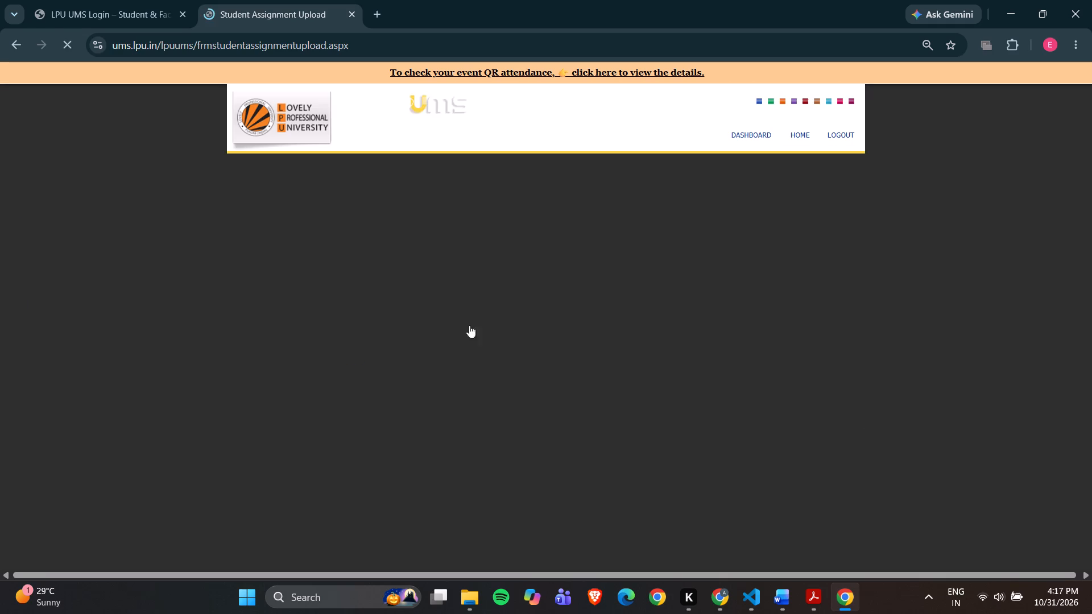
Choose the course CAP774::STYLING AND SCRIPTING FOR WEB DEVELOPMENT and open the upload form for the BYOD-Practical 2 assignment.
left_click(508, 206)
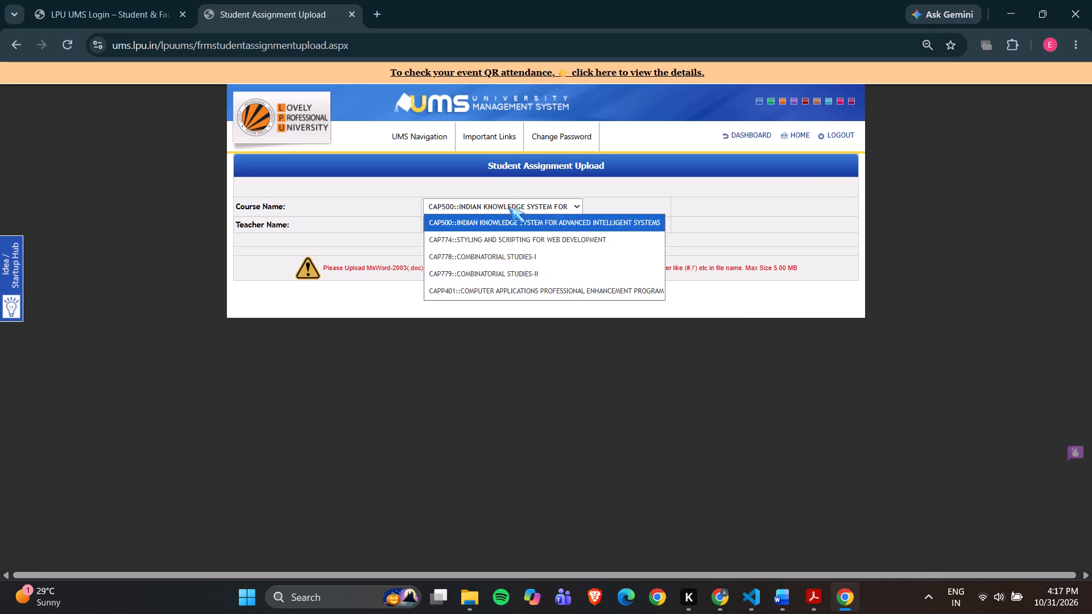
left_click(493, 244)
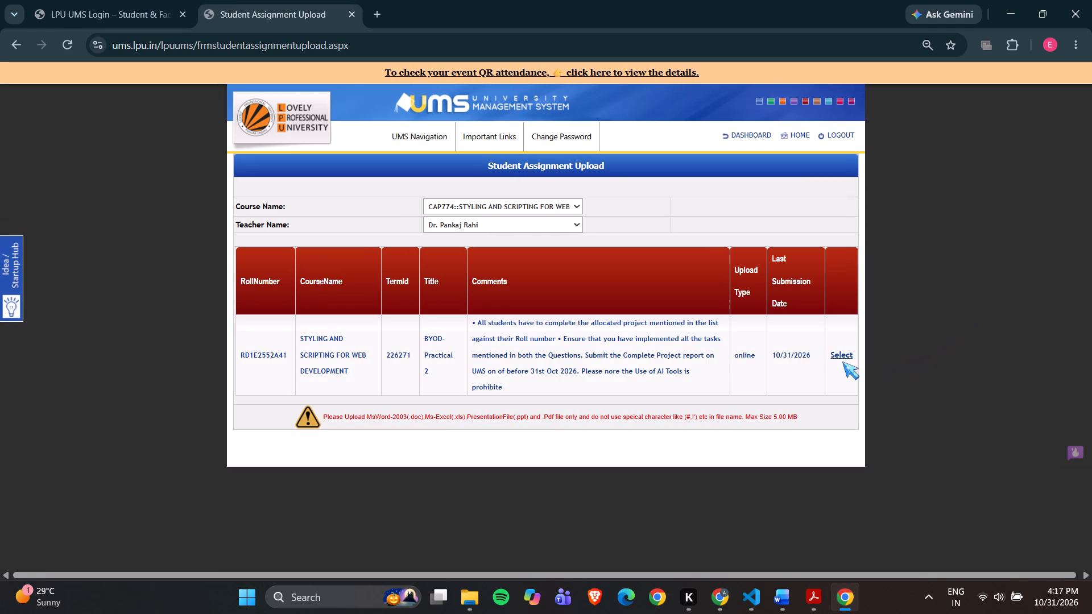
left_click(832, 351)
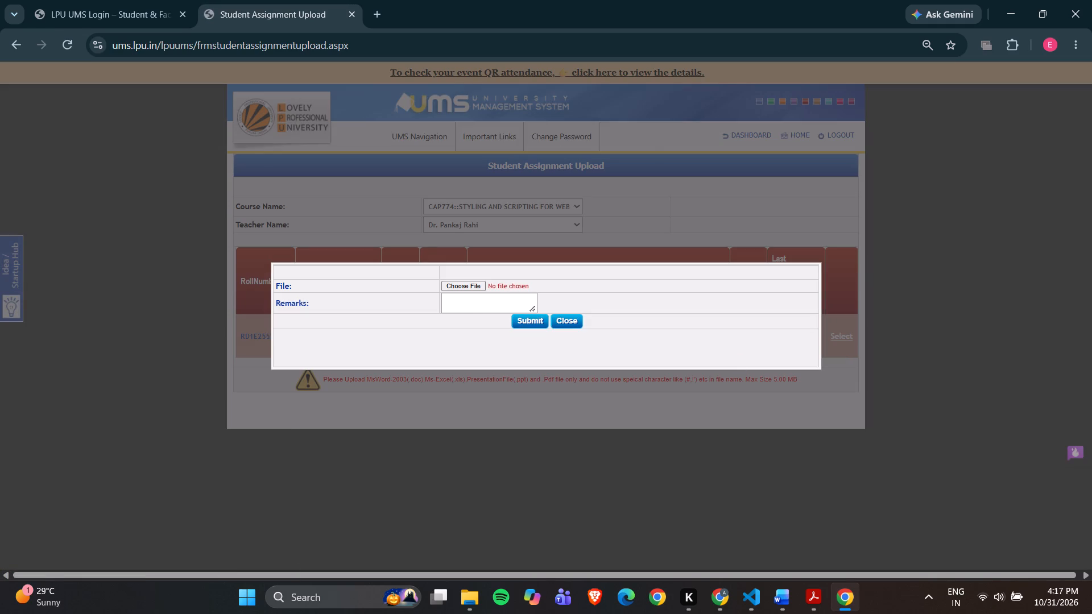
Attach the student's PDF whose name ends in _CA2 from the CAP_774 folder as the assignment file.
left_click(475, 286)
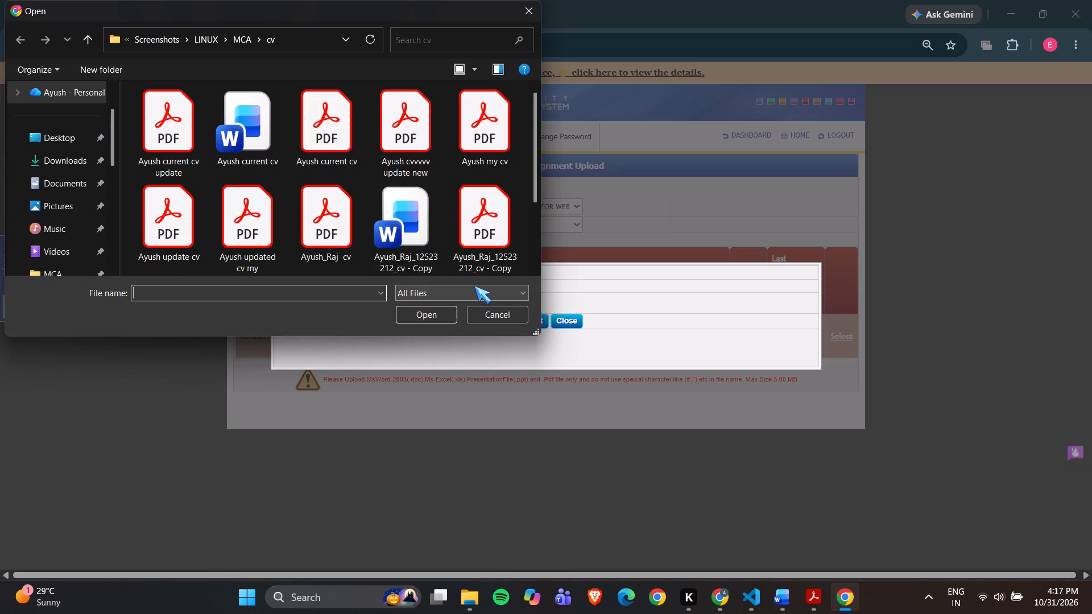
scroll(45, 197, "down", 4)
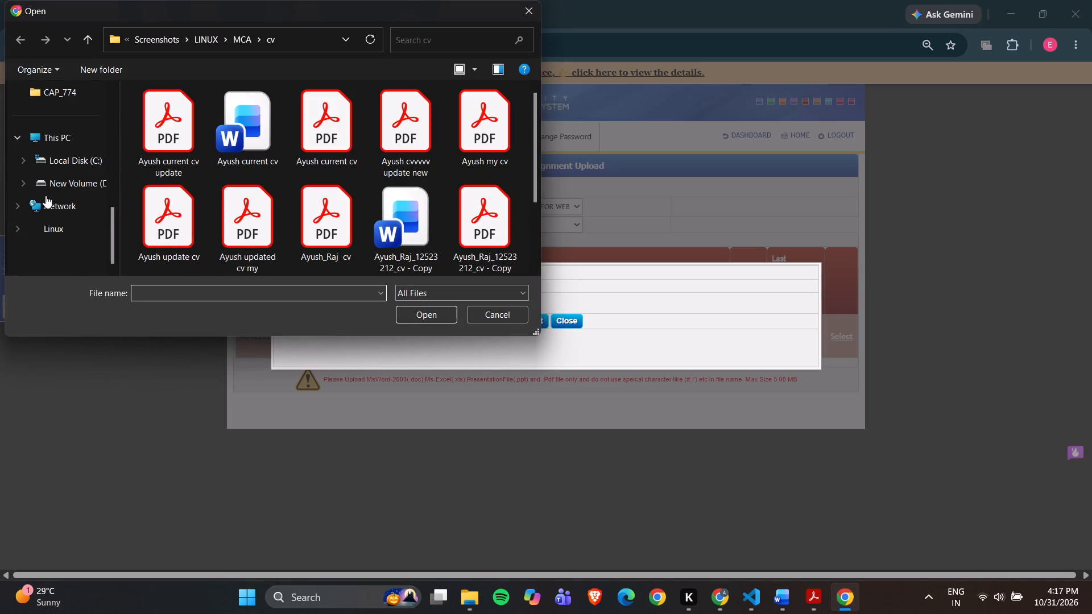
scroll(51, 188, "up", 1)
left_click(64, 165)
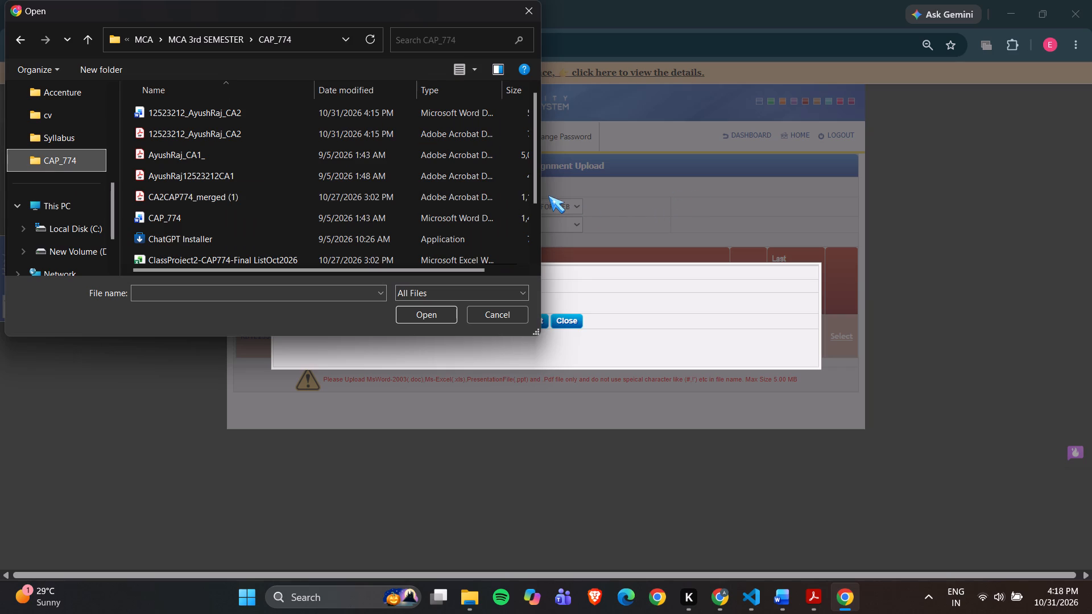
left_click(262, 133)
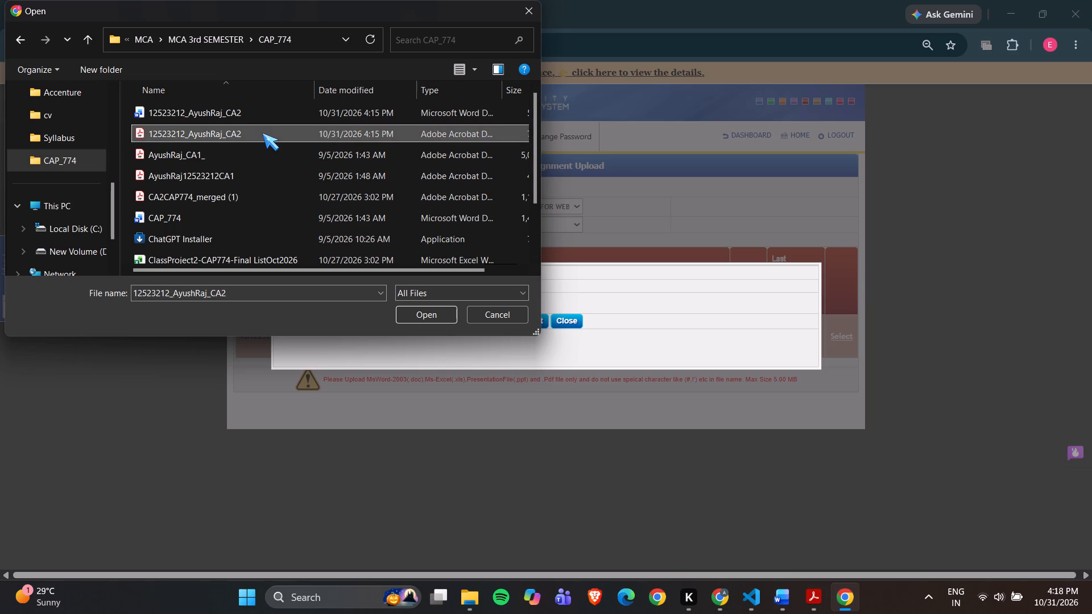
left_click(416, 314)
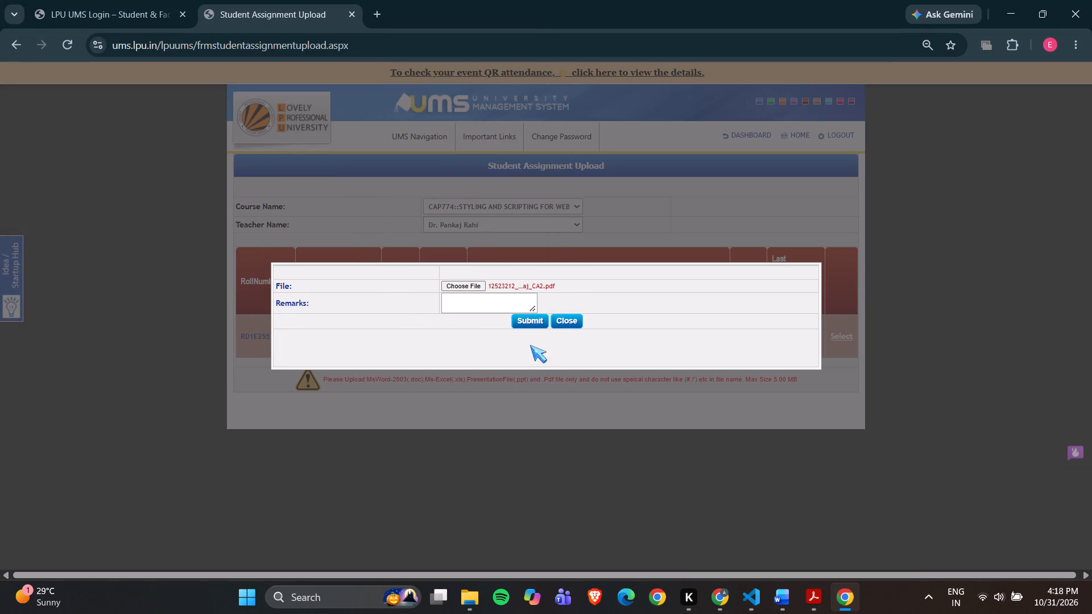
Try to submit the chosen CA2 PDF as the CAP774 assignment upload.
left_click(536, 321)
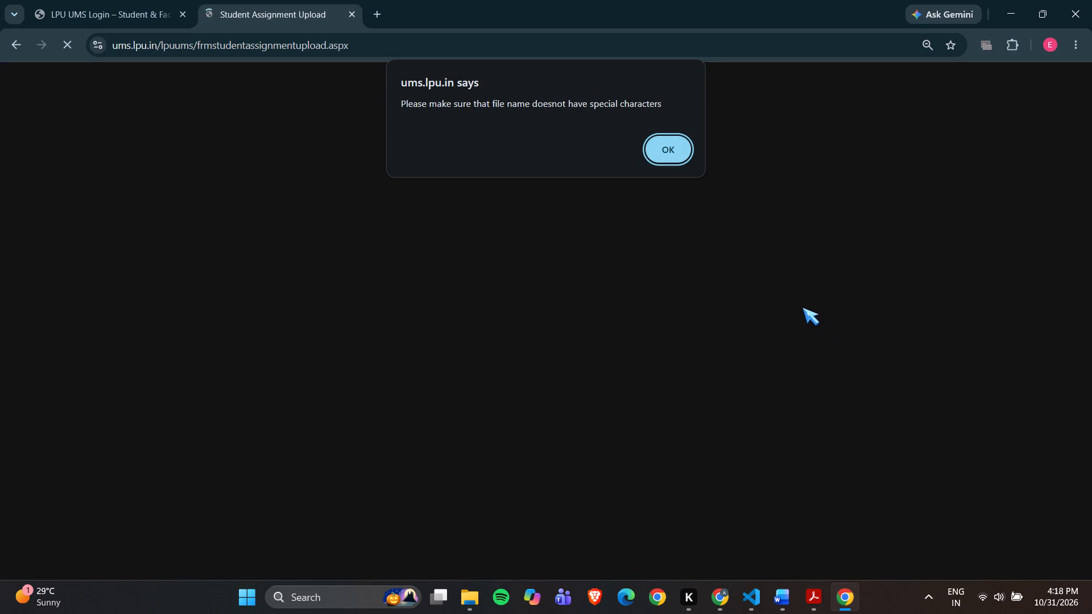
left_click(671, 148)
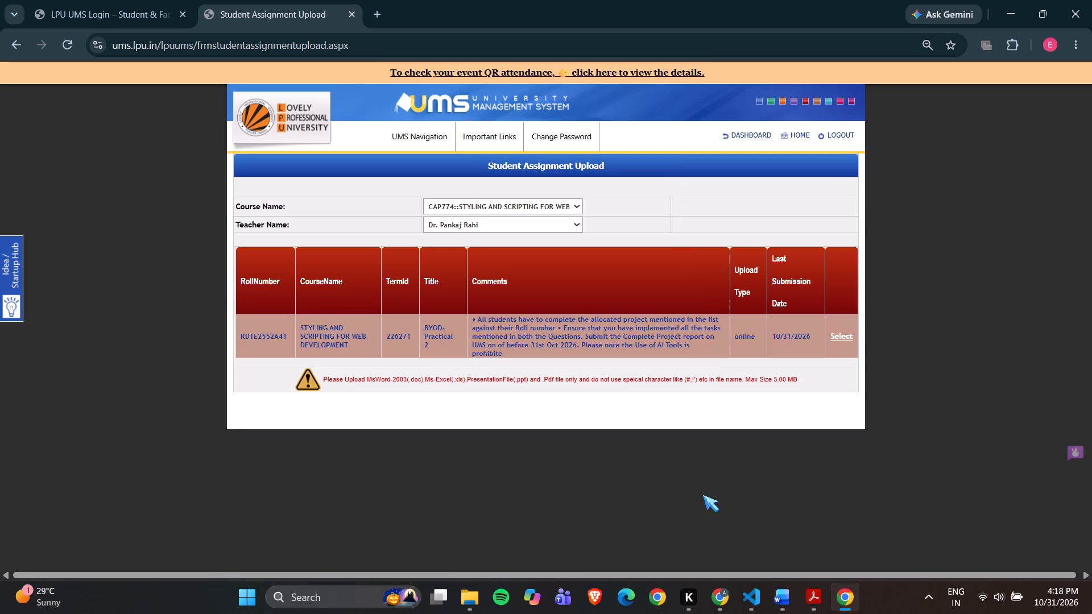
In File Explorer, rename the CA2 PDF in CAP_774 by removing both underscores from its name, closing Adobe Acrobat to release the file.
left_click(471, 601)
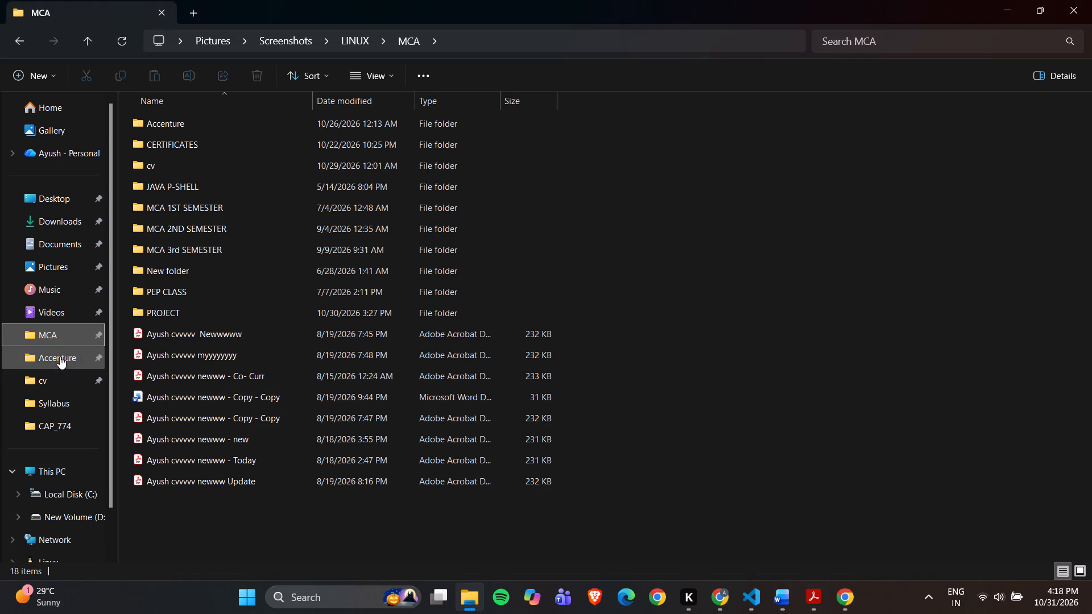
left_click(27, 422)
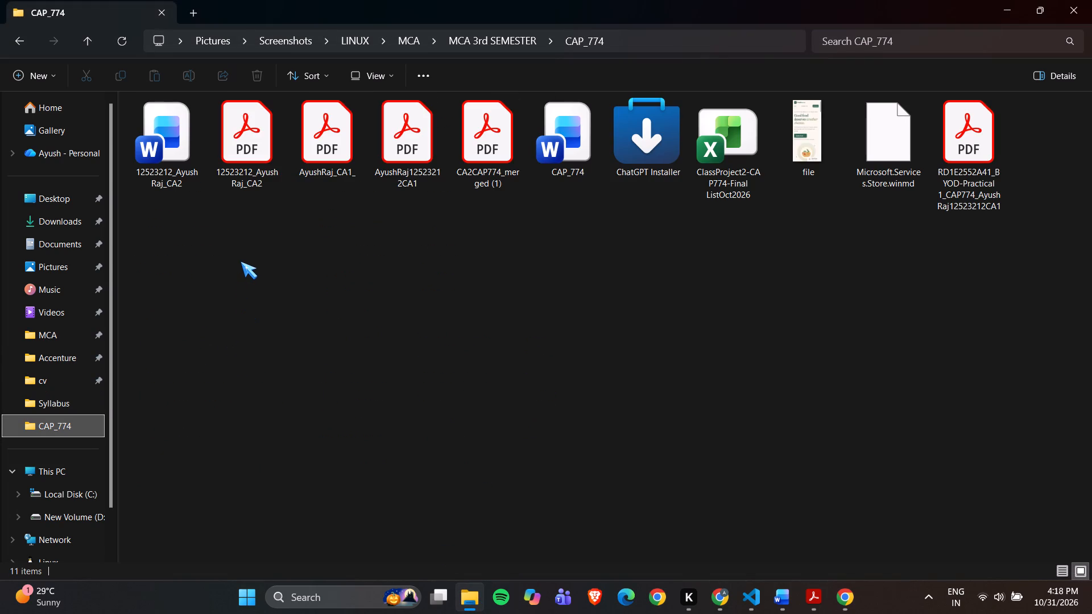
left_click(238, 169)
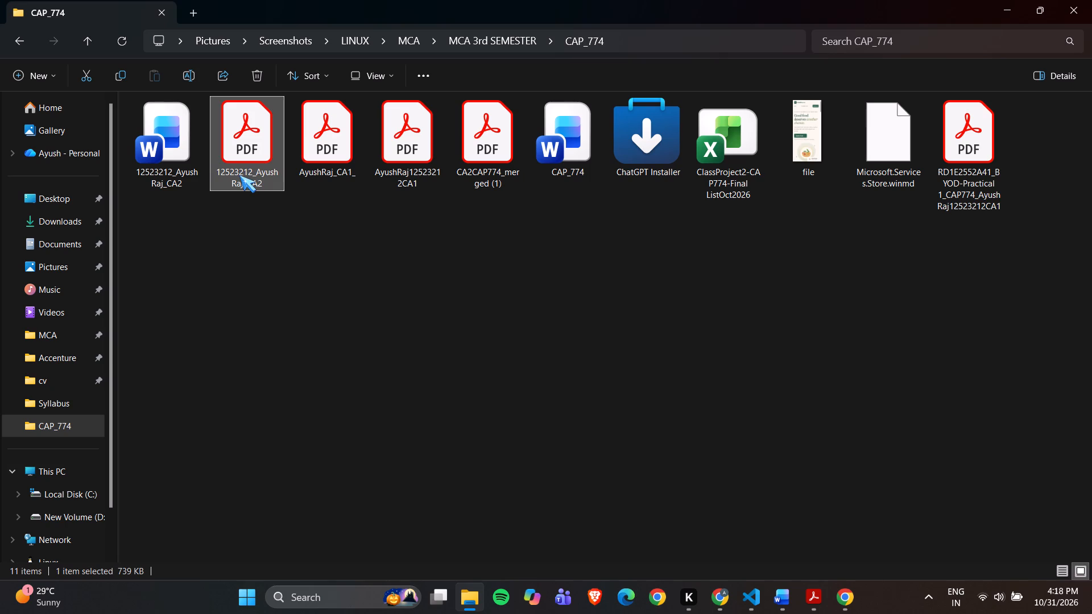
left_click(239, 175)
left_click(259, 175)
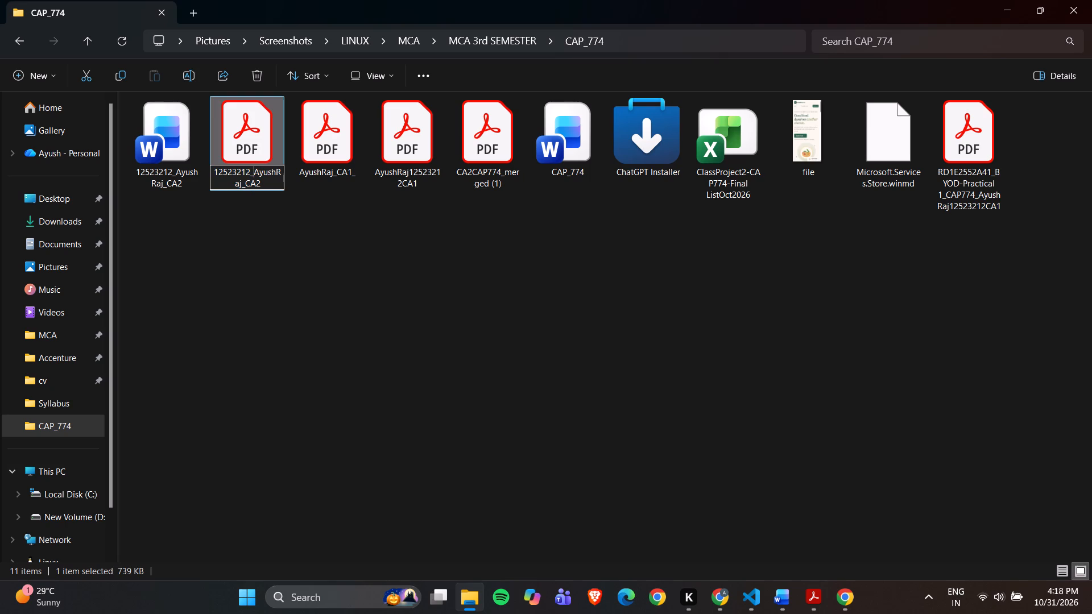
left_click(253, 175)
key("BackSpace")
left_click(245, 188)
key("BackSpace")
left_click(225, 240)
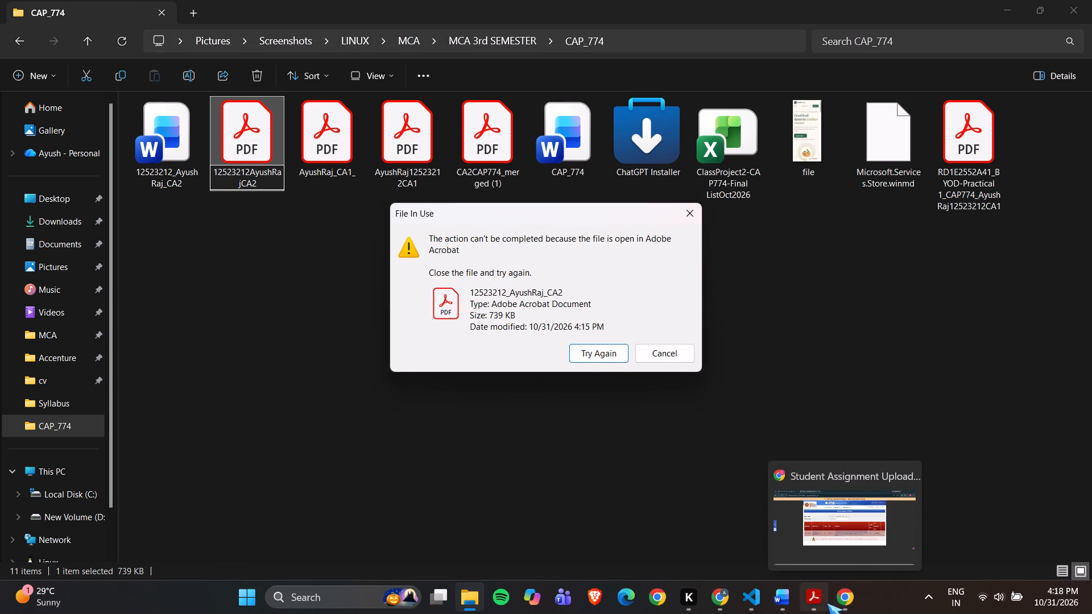
left_click(878, 476)
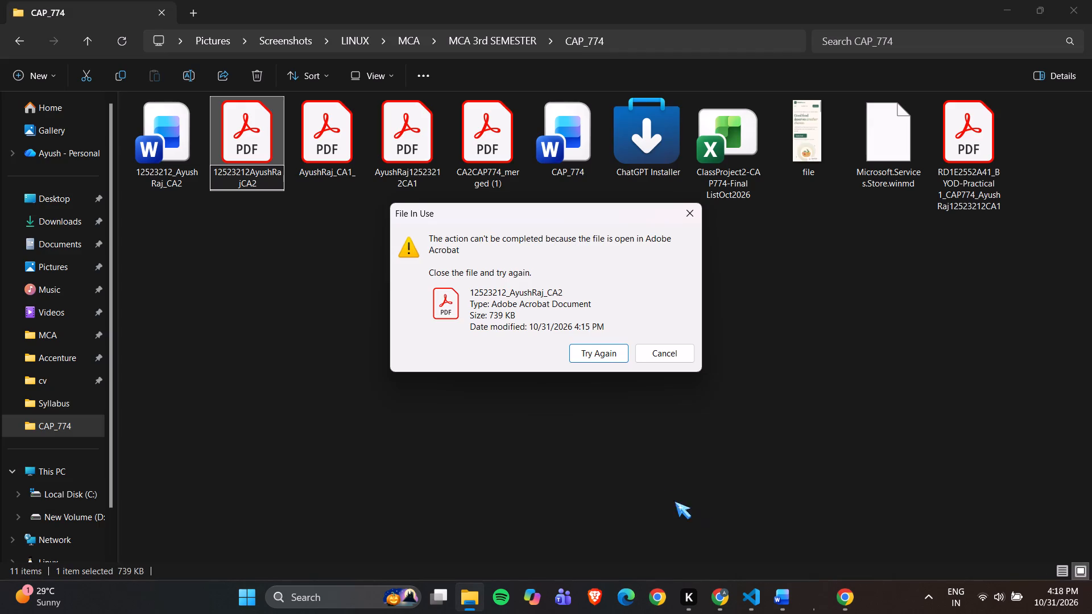
left_click(601, 358)
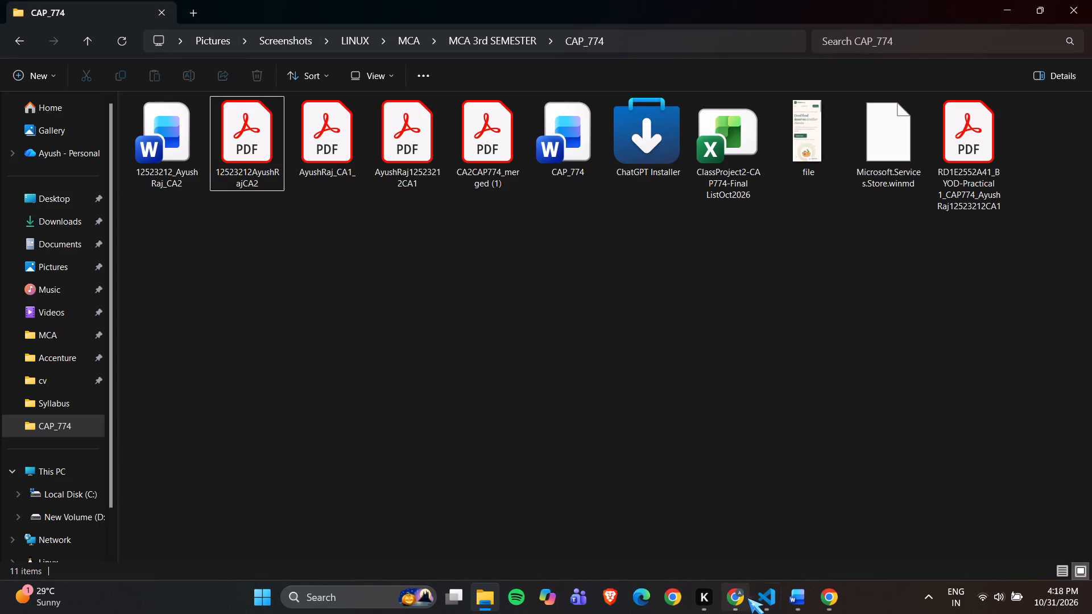
Back in Google Chrome, upload the renamed CA2 PDF from CAP_774 for BYOD-Practical 2 and submit it.
left_click(820, 594)
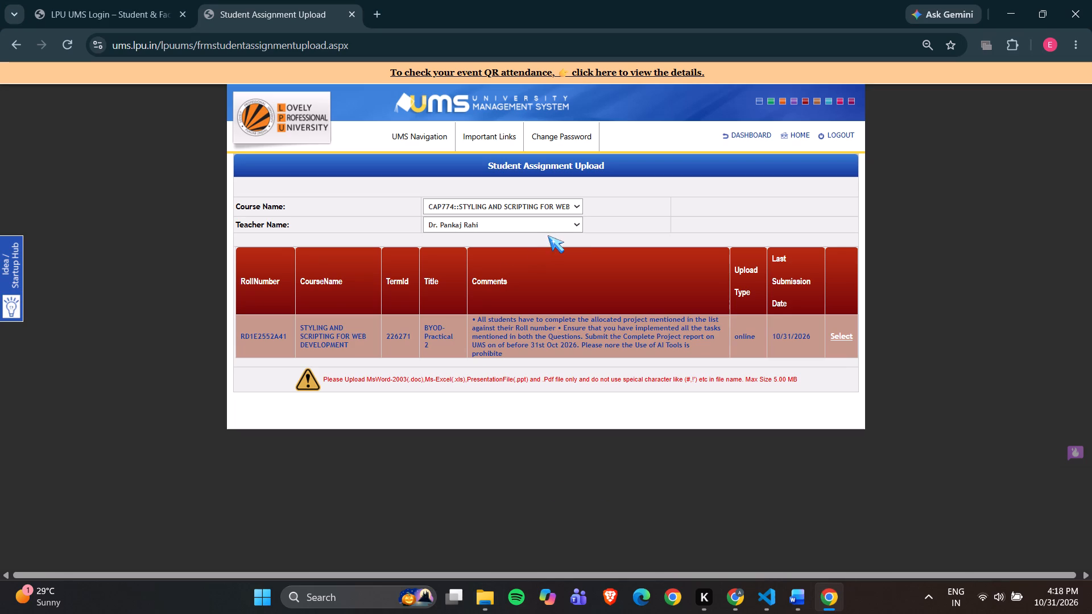
left_click(837, 336)
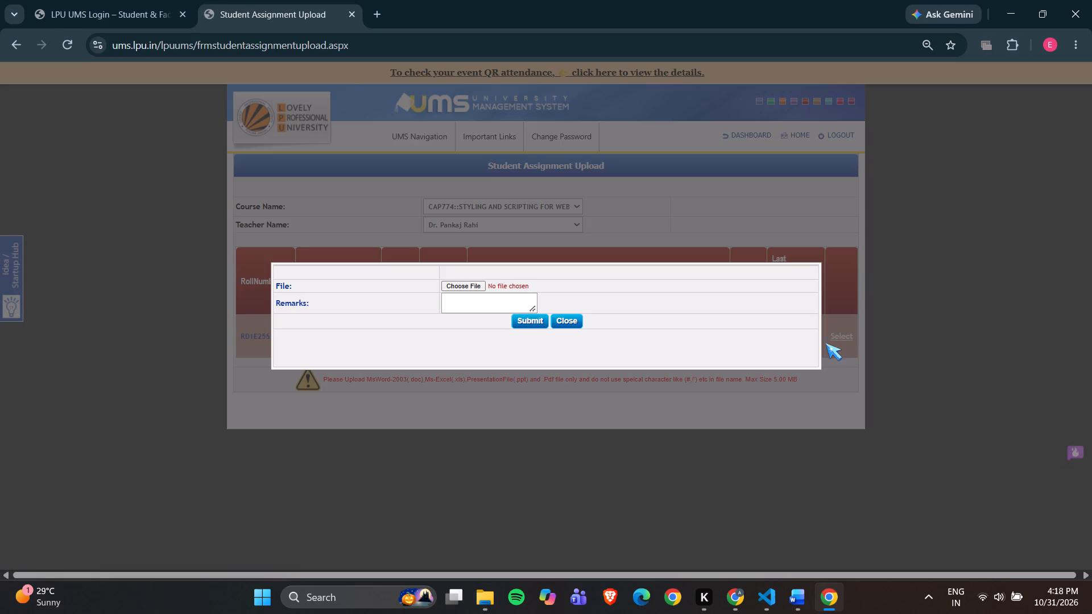
left_click(475, 286)
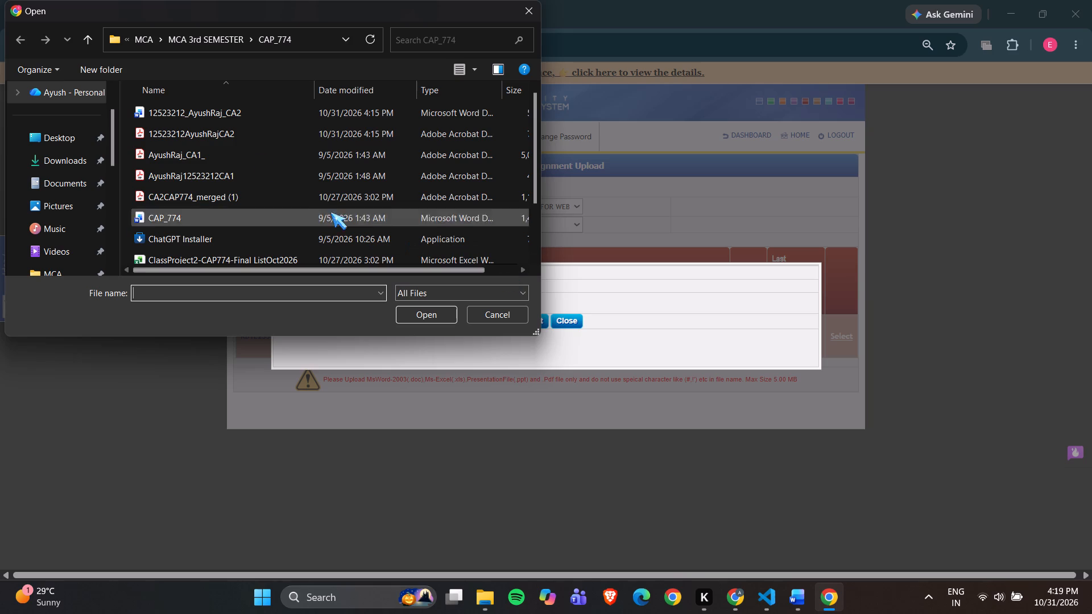
left_click(227, 132)
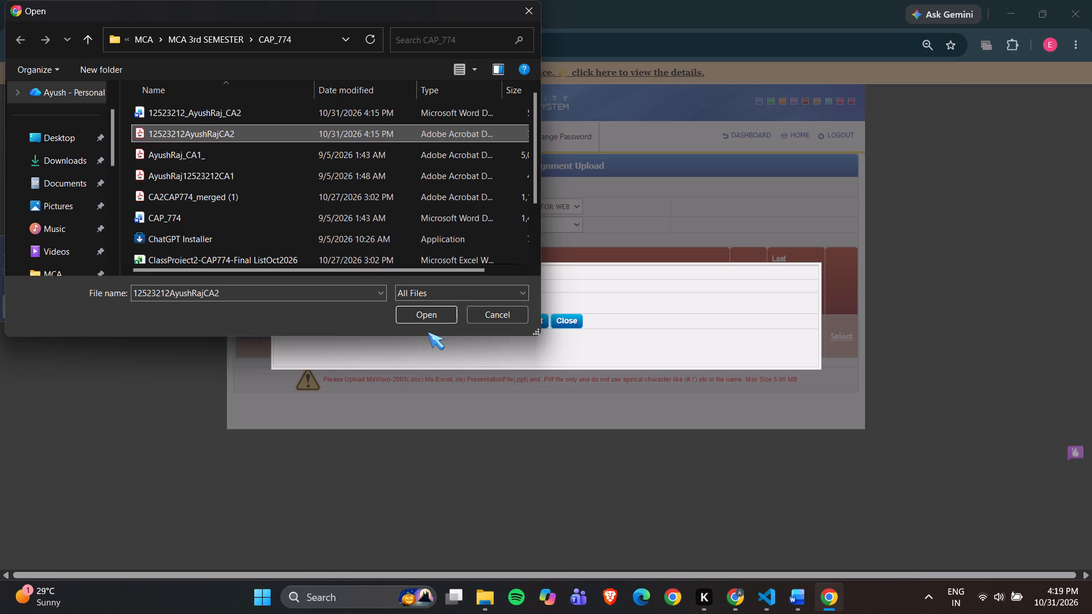
left_click(444, 312)
left_click(528, 316)
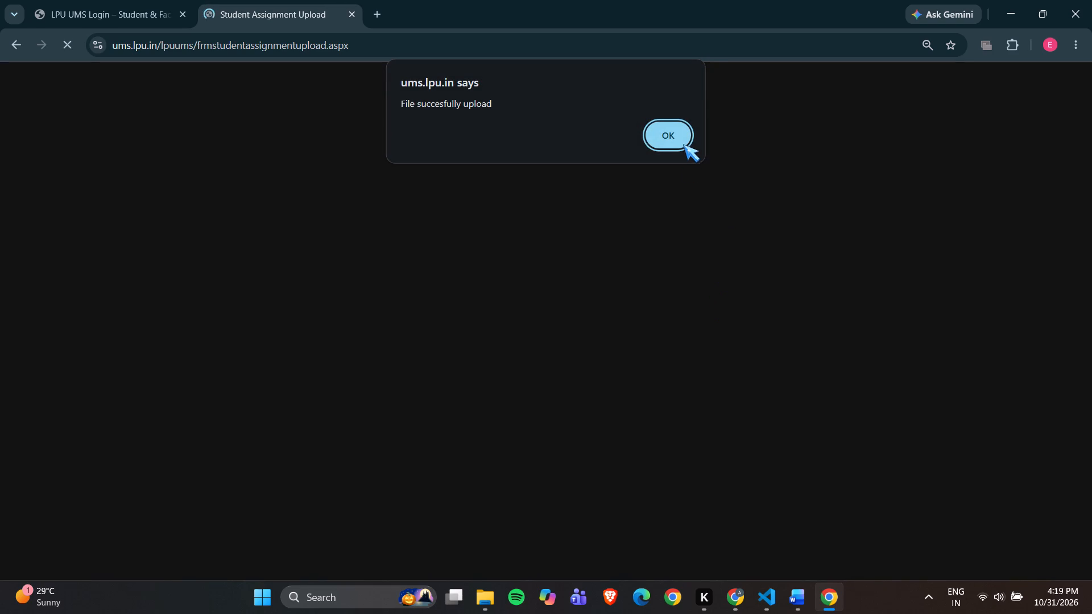
left_click(683, 144)
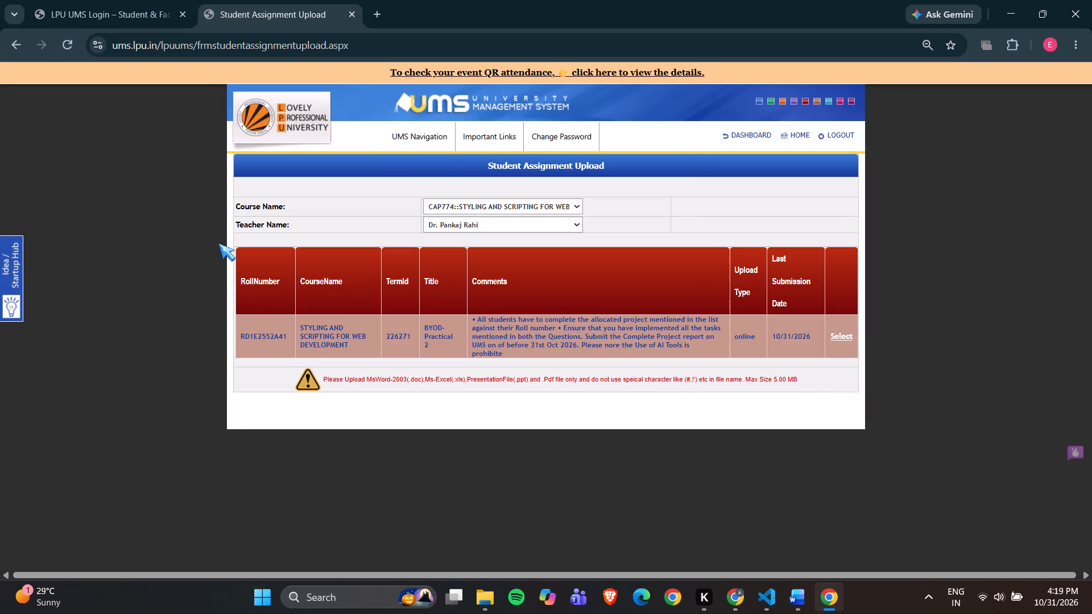
Open EDU-Revolution from the UMS dashboard, postponing the campus drive notifications, and review the tracked nominations and their approval status.
left_click(720, 135)
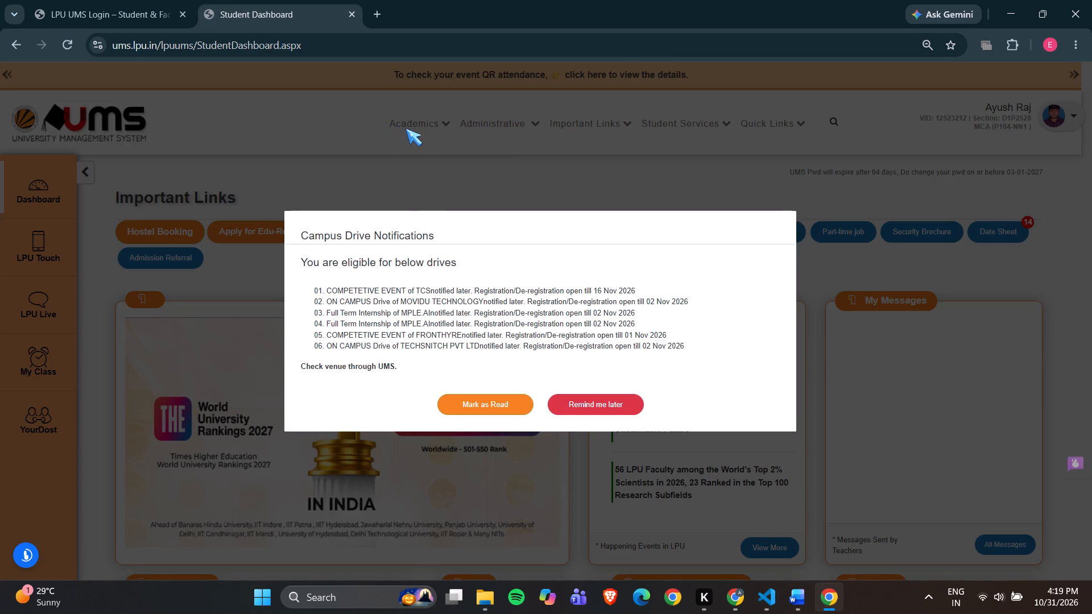
left_click(568, 405)
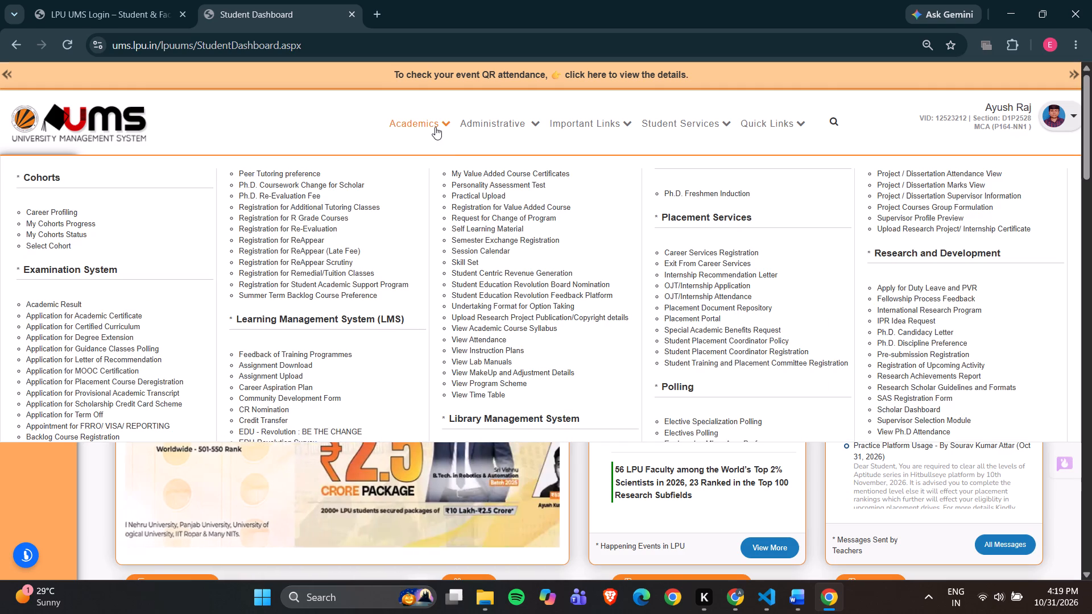
left_click(333, 433)
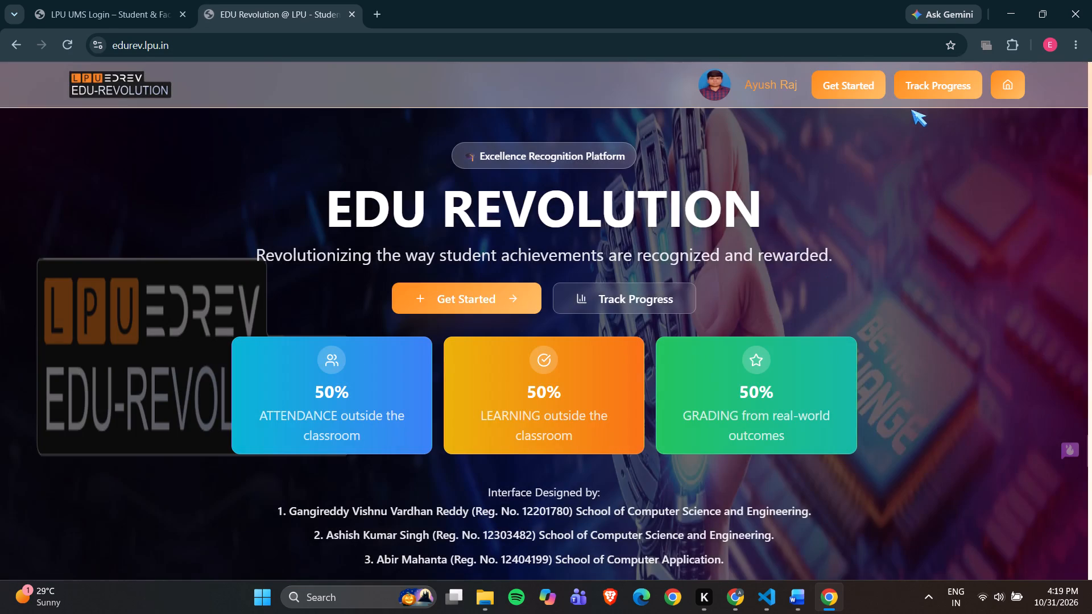
left_click(931, 91)
left_click(318, 260)
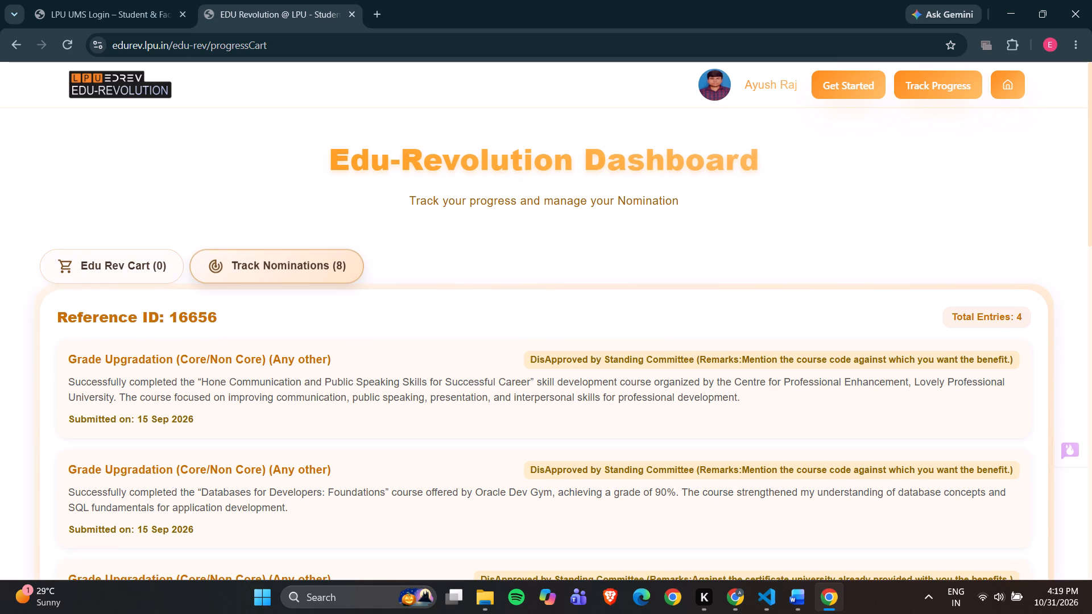
scroll(604, 196, "down", 10)
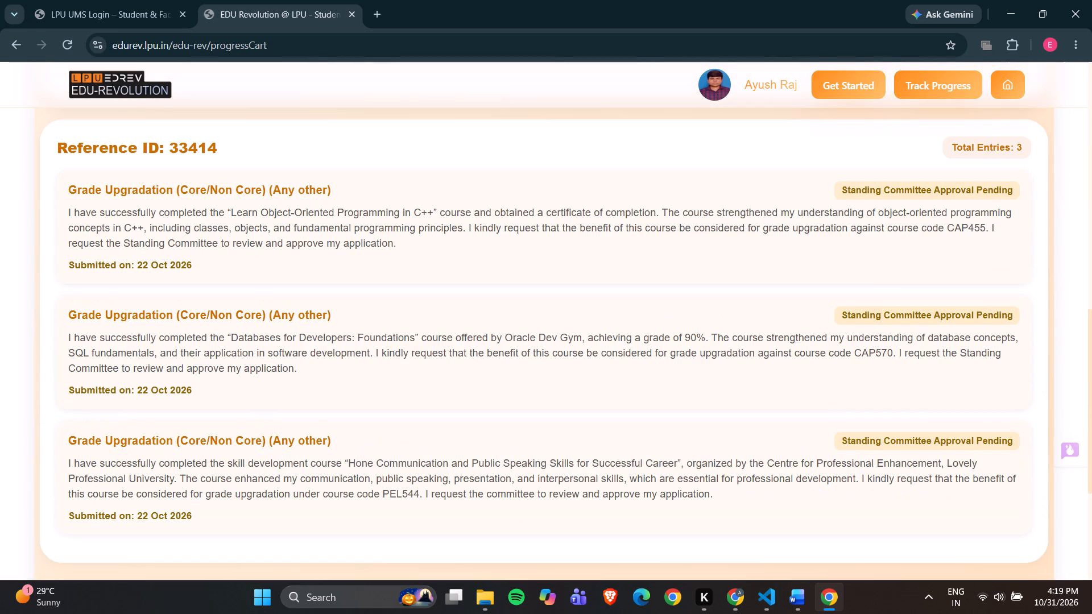
scroll(601, 191, "down", 9)
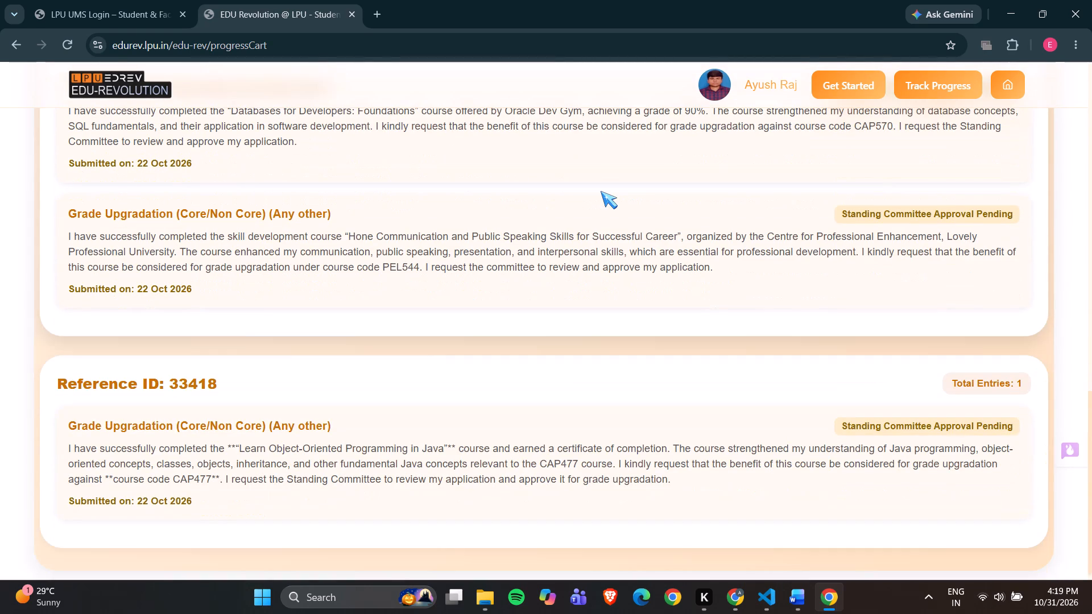
scroll(601, 191, "up", 16)
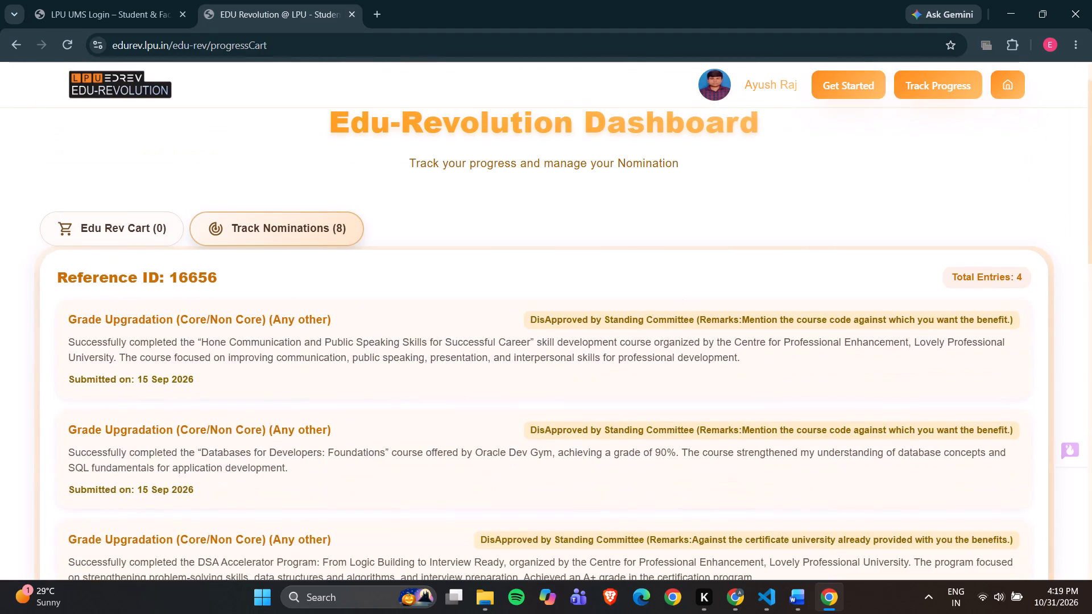
scroll(603, 185, "up", 6)
Return to the student dashboard and view the CAP774 details in the assignments list to check the BYOD-Practical 2 submission.
left_click(15, 48)
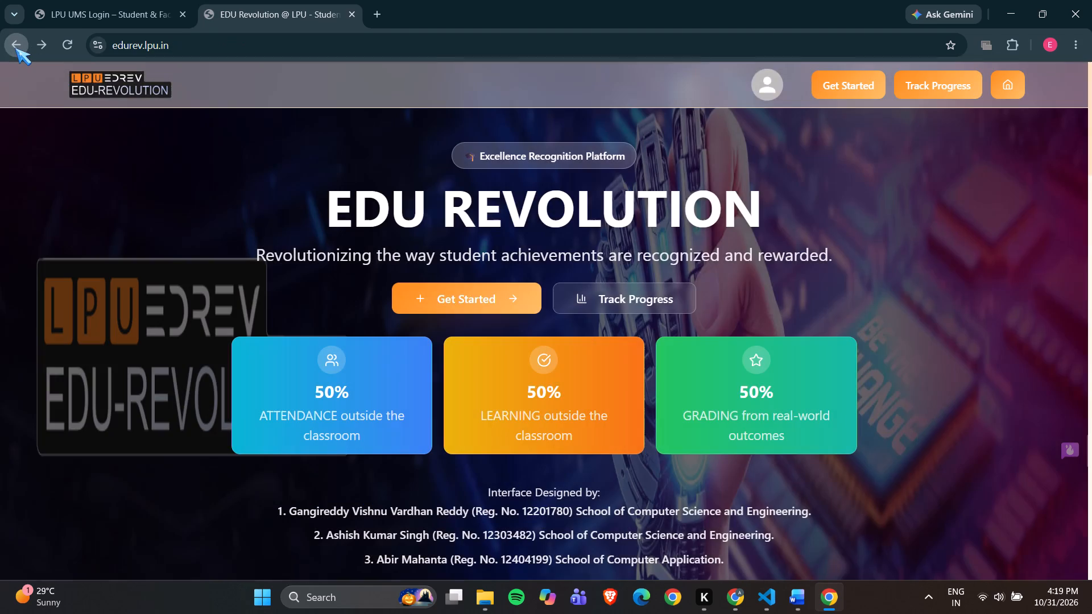
left_click(21, 51)
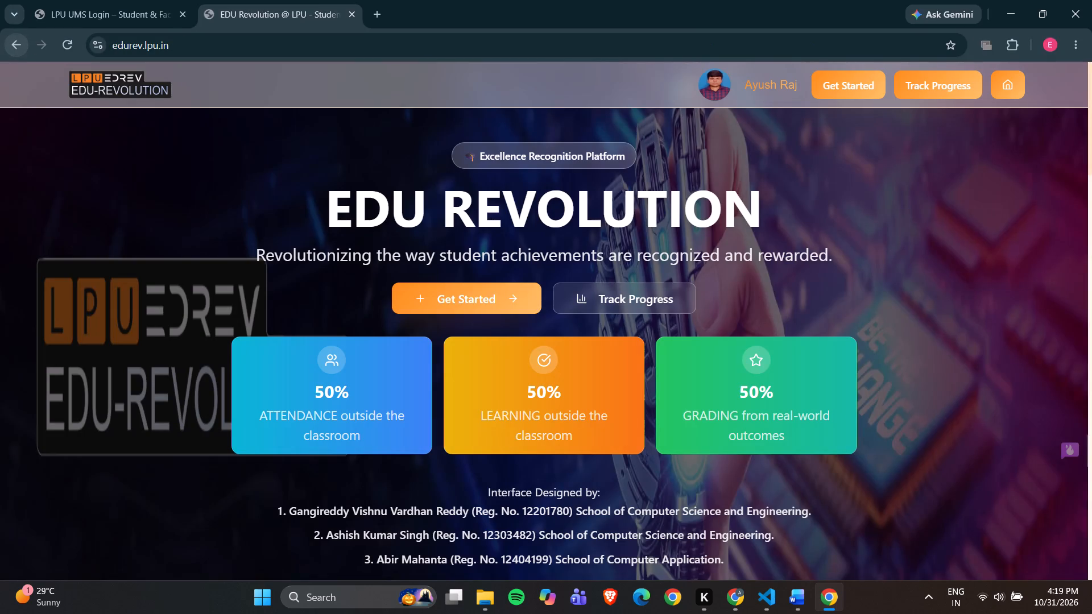
left_click(9, 43)
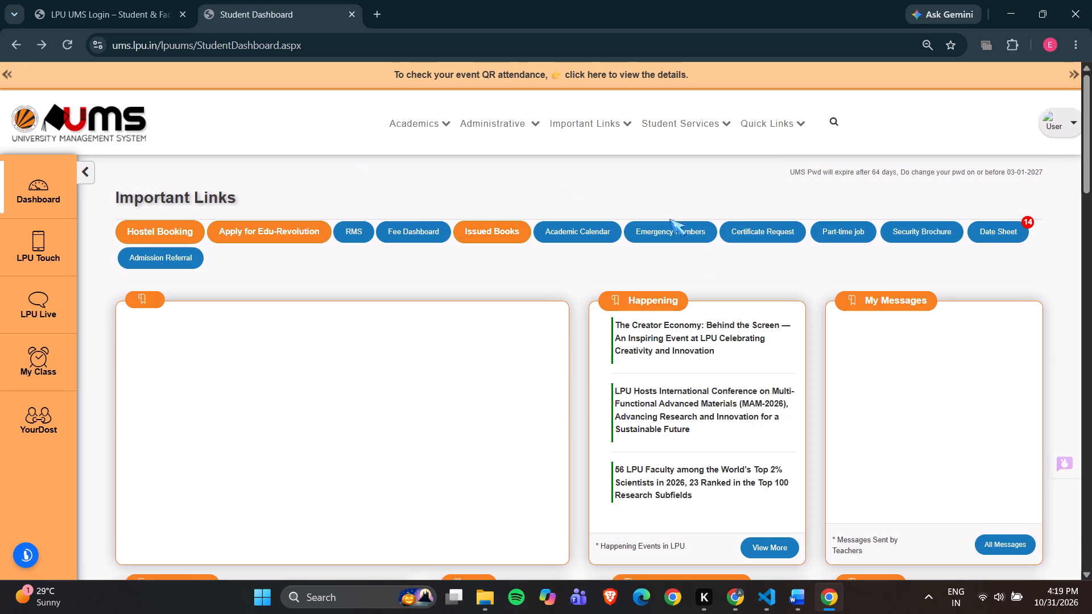
scroll(1091, 320, "down", 5)
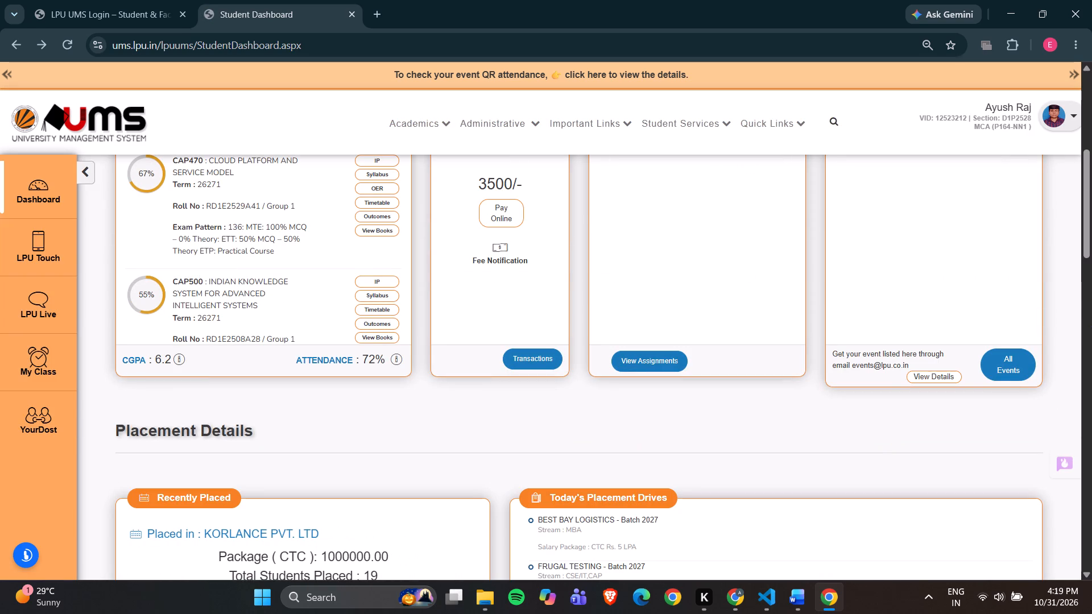
left_click(619, 406)
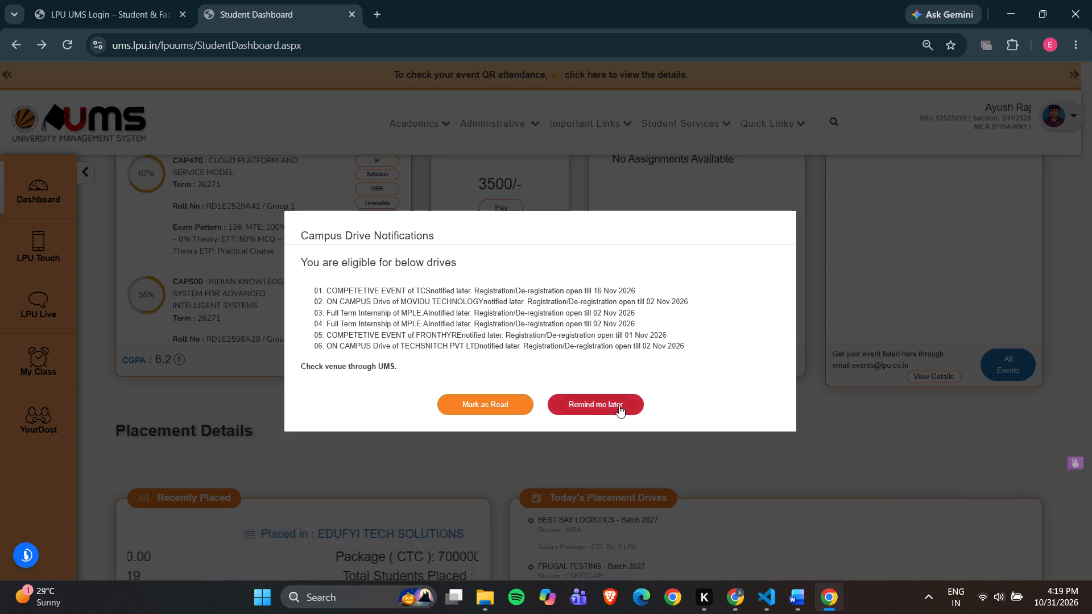
scroll(784, 345, "up", 2)
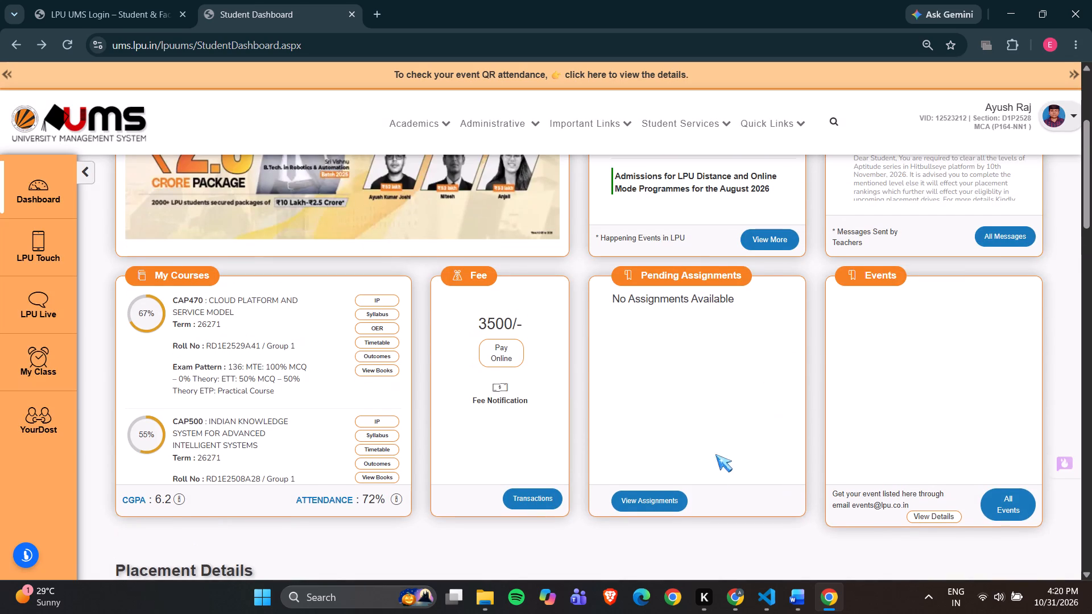
left_click(664, 505)
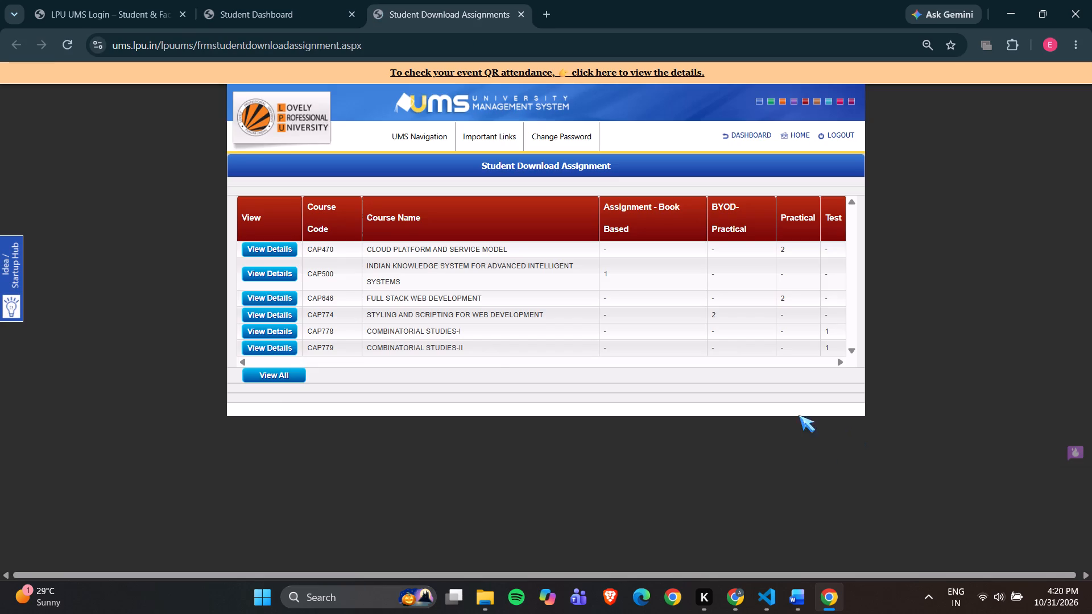
left_click(274, 310)
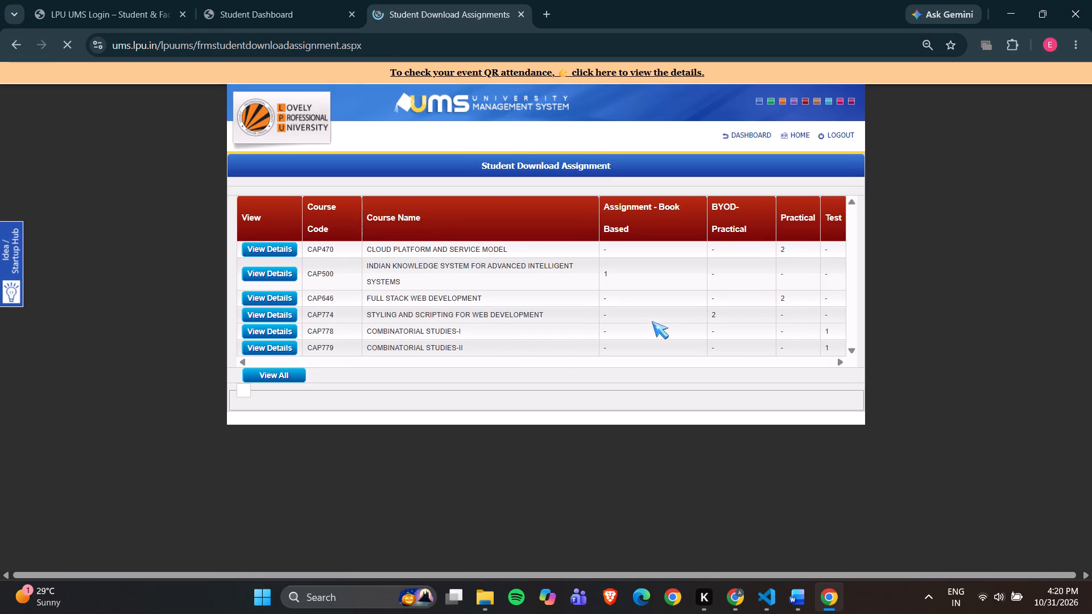
scroll(859, 336, "down", 3)
scroll(878, 379, "down", 4)
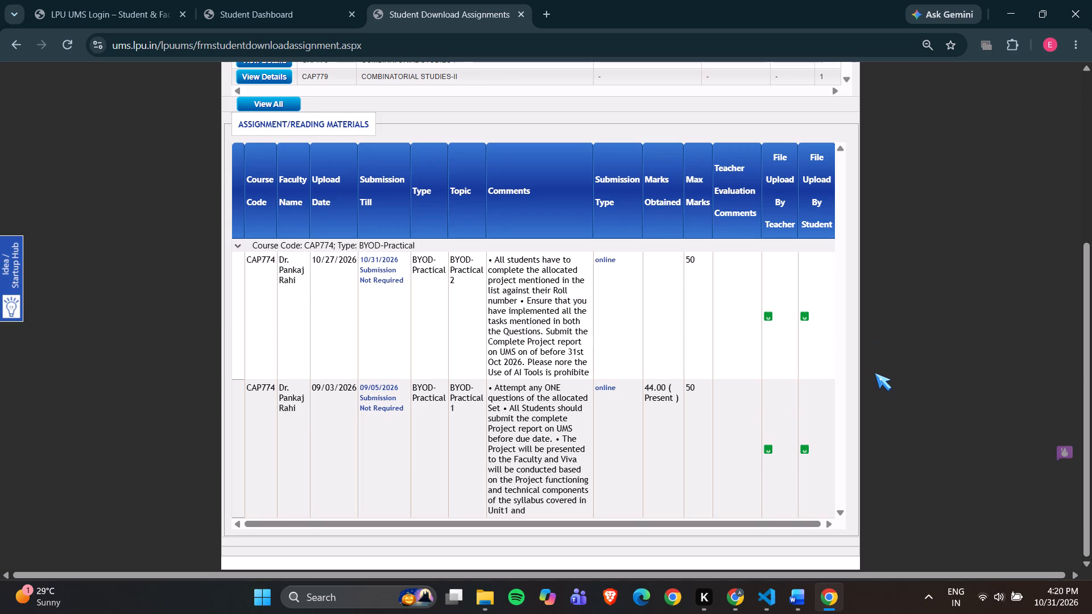
Download the student-uploaded file for BYOD-Practical 2 and save it in the CAP_774 folder under its suggested name.
left_click(803, 316)
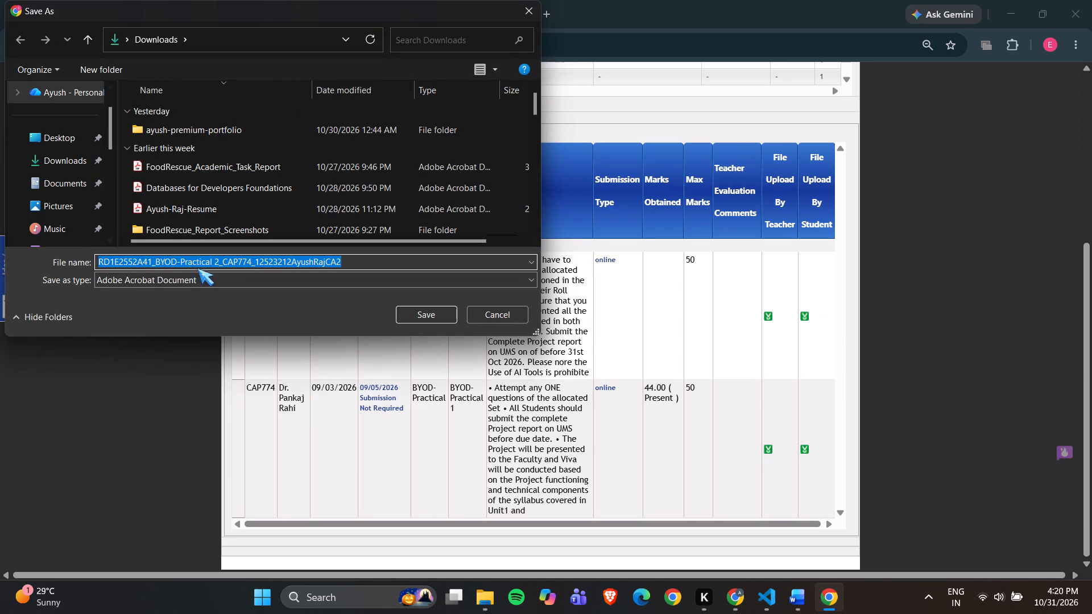
scroll(30, 174, "down", 2)
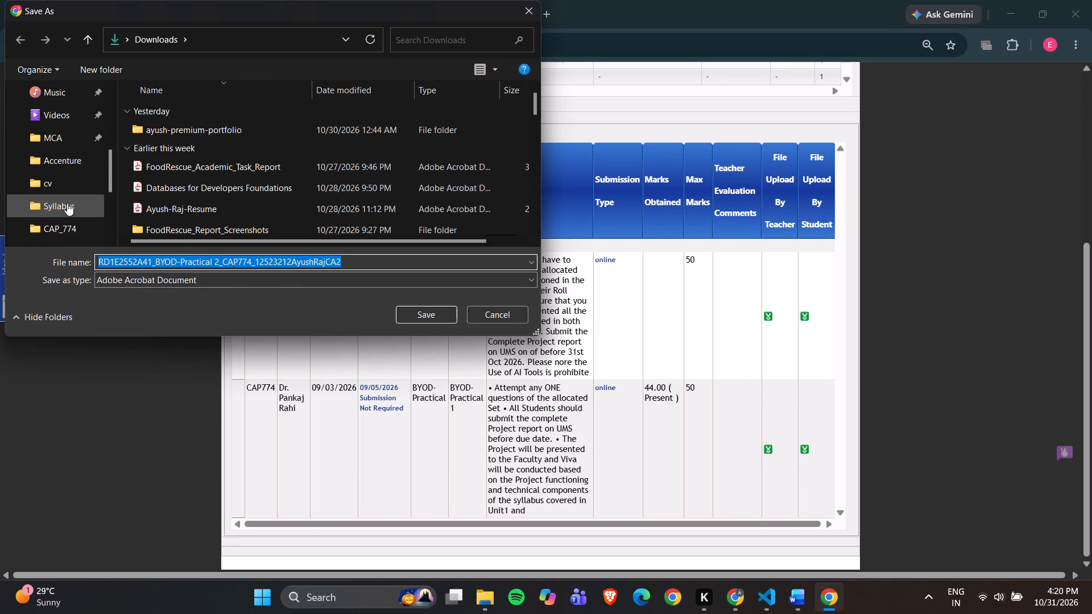
left_click(60, 227)
left_click(432, 311)
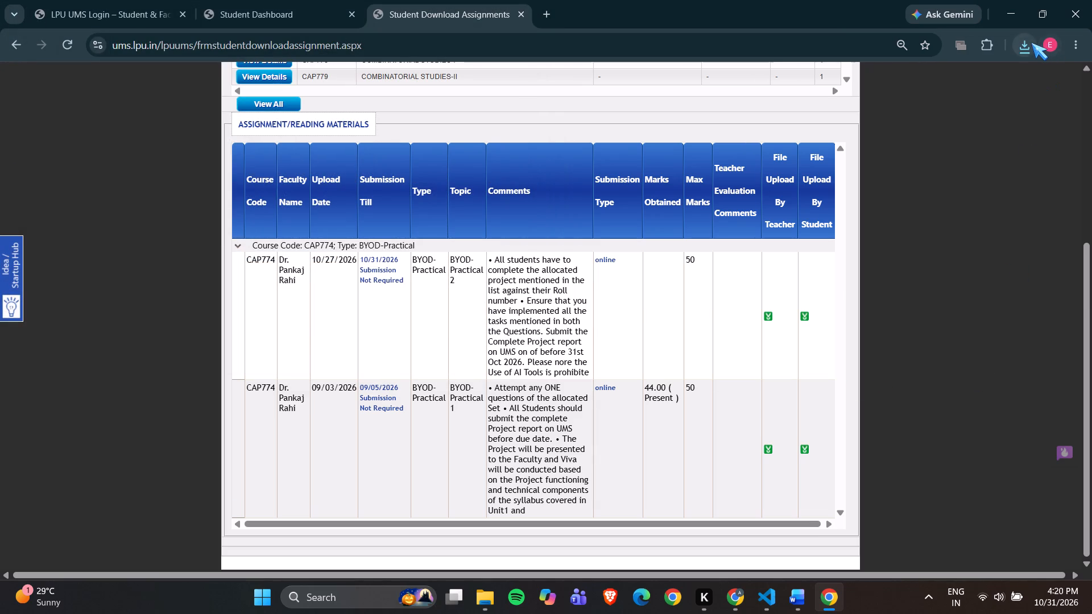
Open the downloaded BYOD-Practical 2 PDF and review its cover details, task sections and source code pages to verify the upload.
left_click(1029, 43)
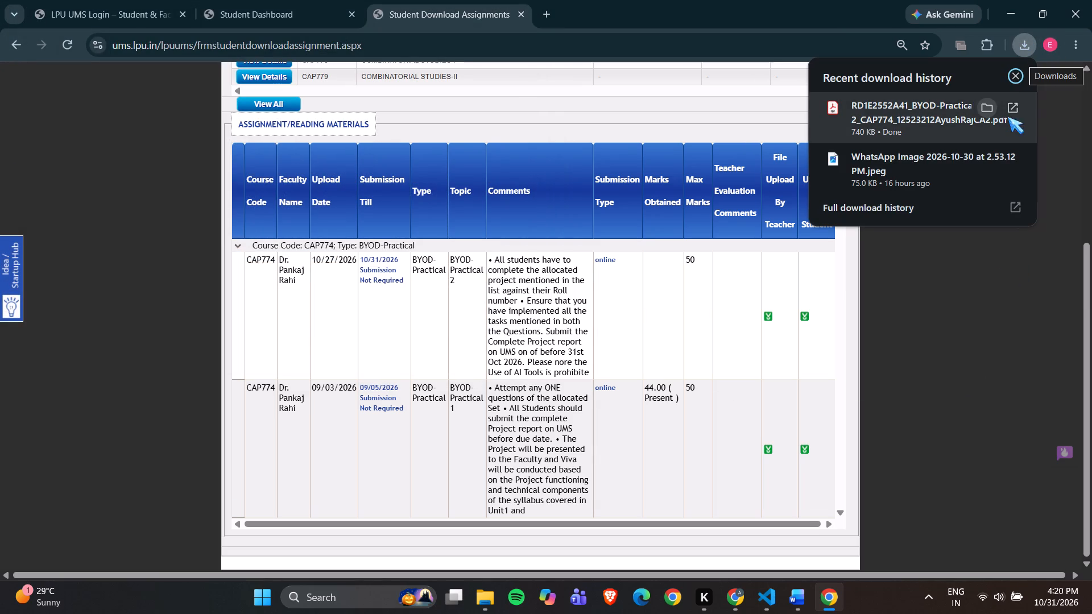
left_click(1012, 105)
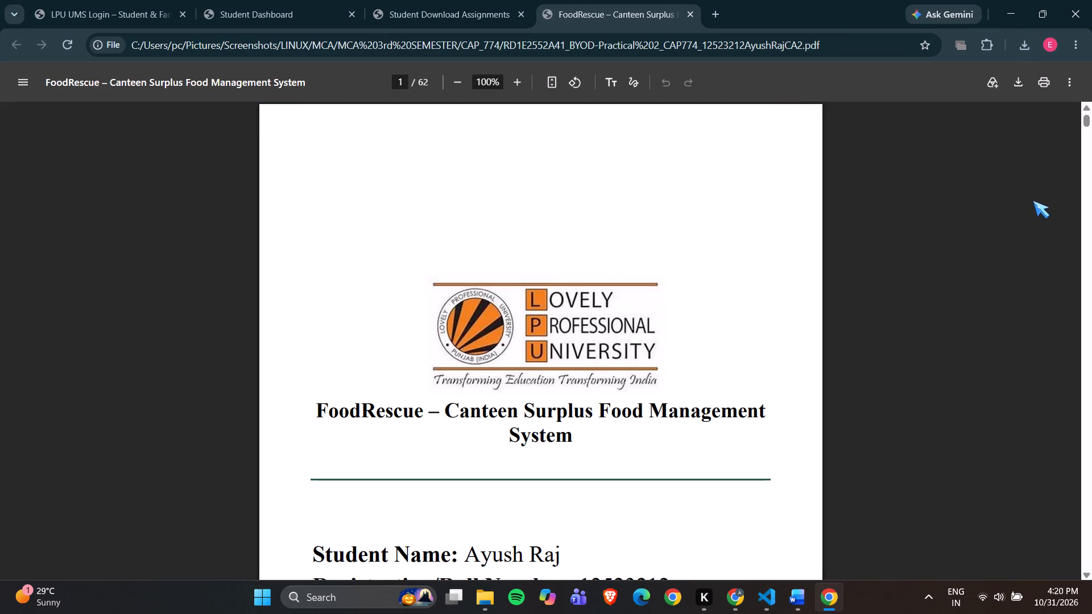
scroll(825, 284, "down", 8)
scroll(816, 261, "up", 3)
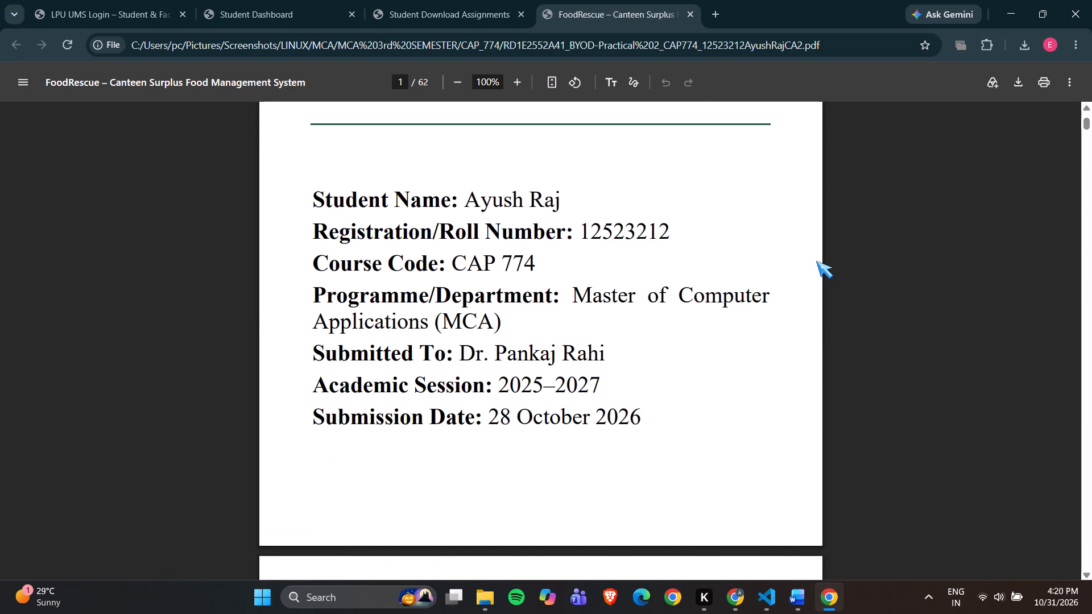
scroll(816, 261, "down", 18)
scroll(788, 306, "down", 13)
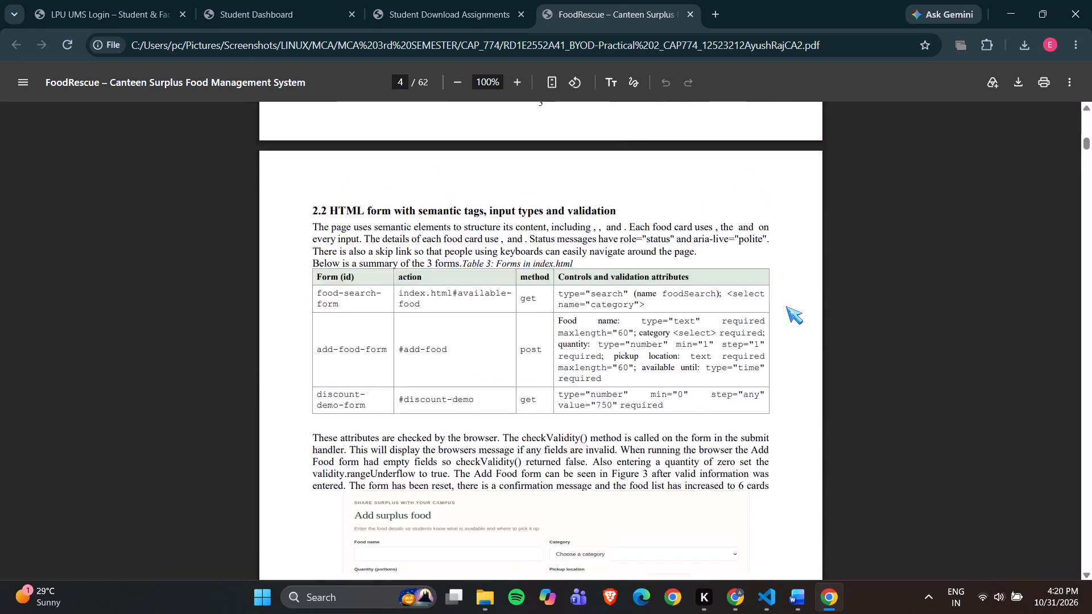
scroll(786, 306, "down", 18)
scroll(780, 304, "down", 8)
scroll(779, 303, "down", 16)
scroll(778, 301, "down", 5)
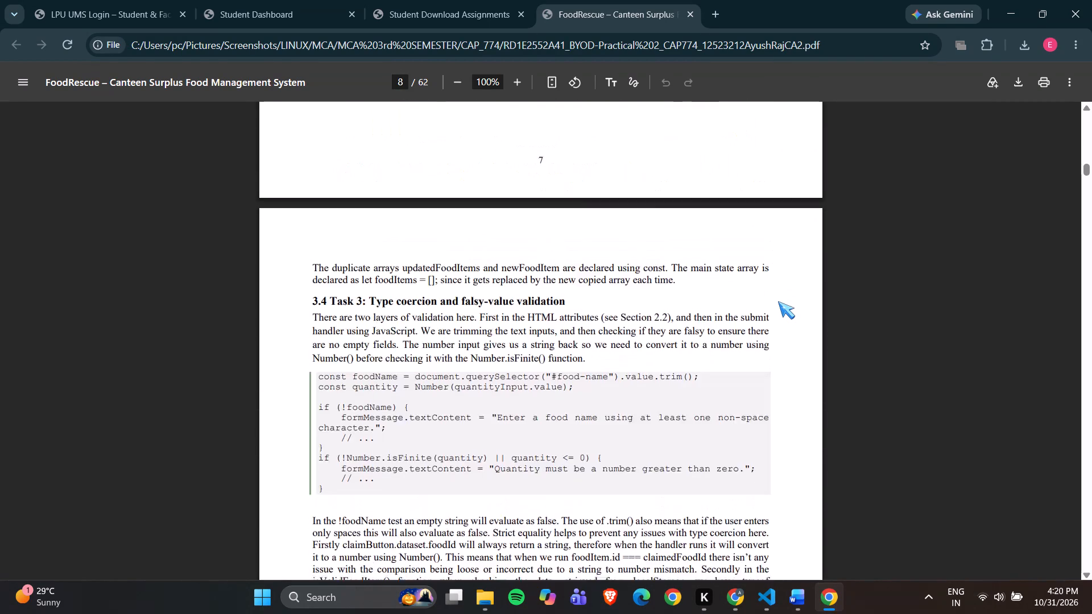
scroll(778, 301, "down", 16)
scroll(778, 301, "down", 15)
scroll(777, 301, "down", 7)
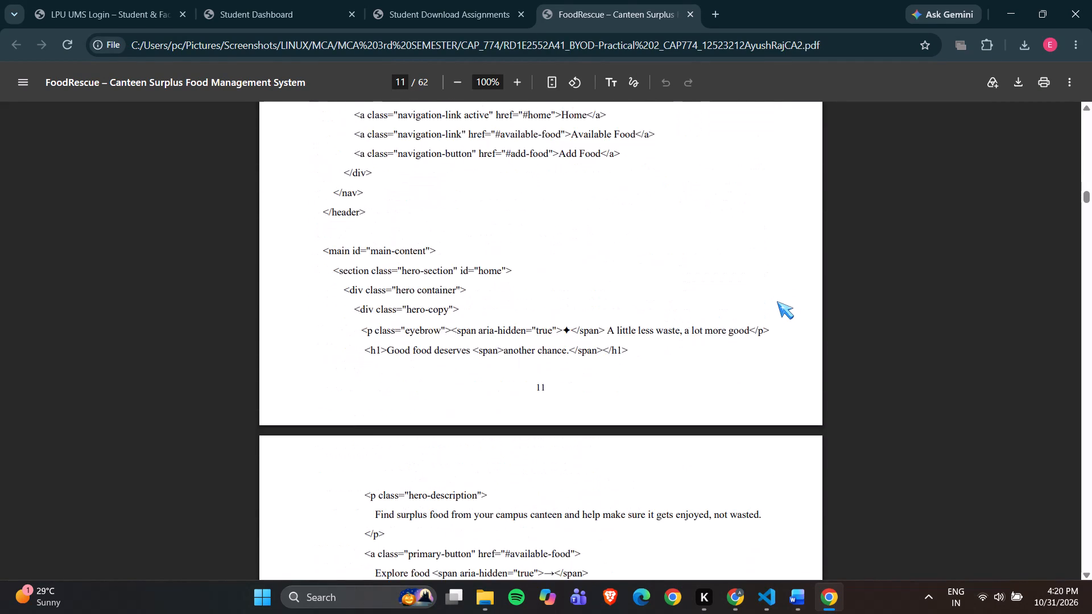
scroll(777, 301, "down", 13)
scroll(768, 306, "down", 14)
scroll(765, 315, "down", 7)
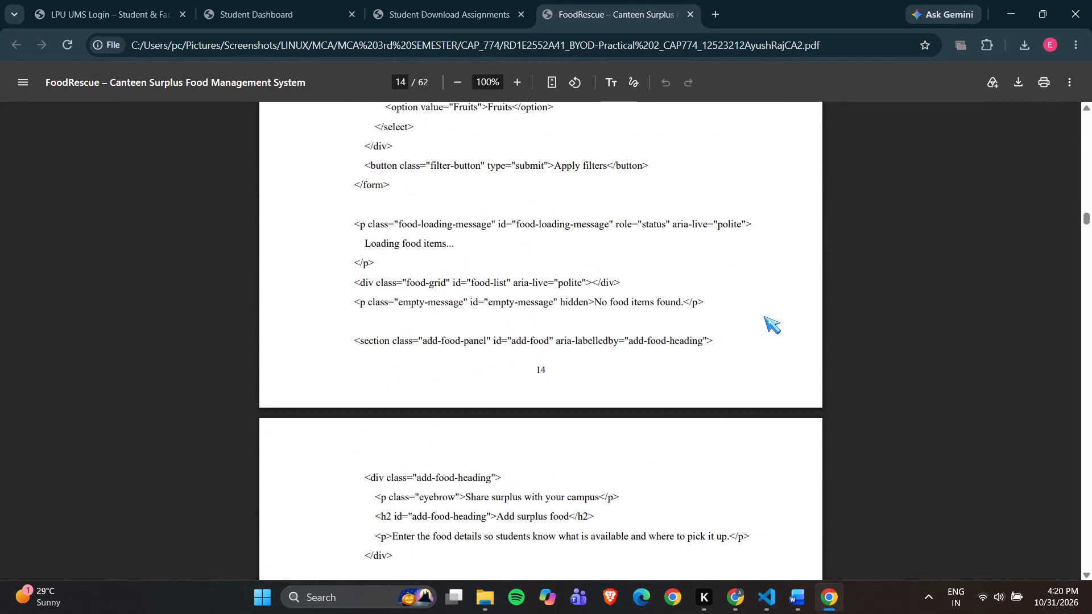